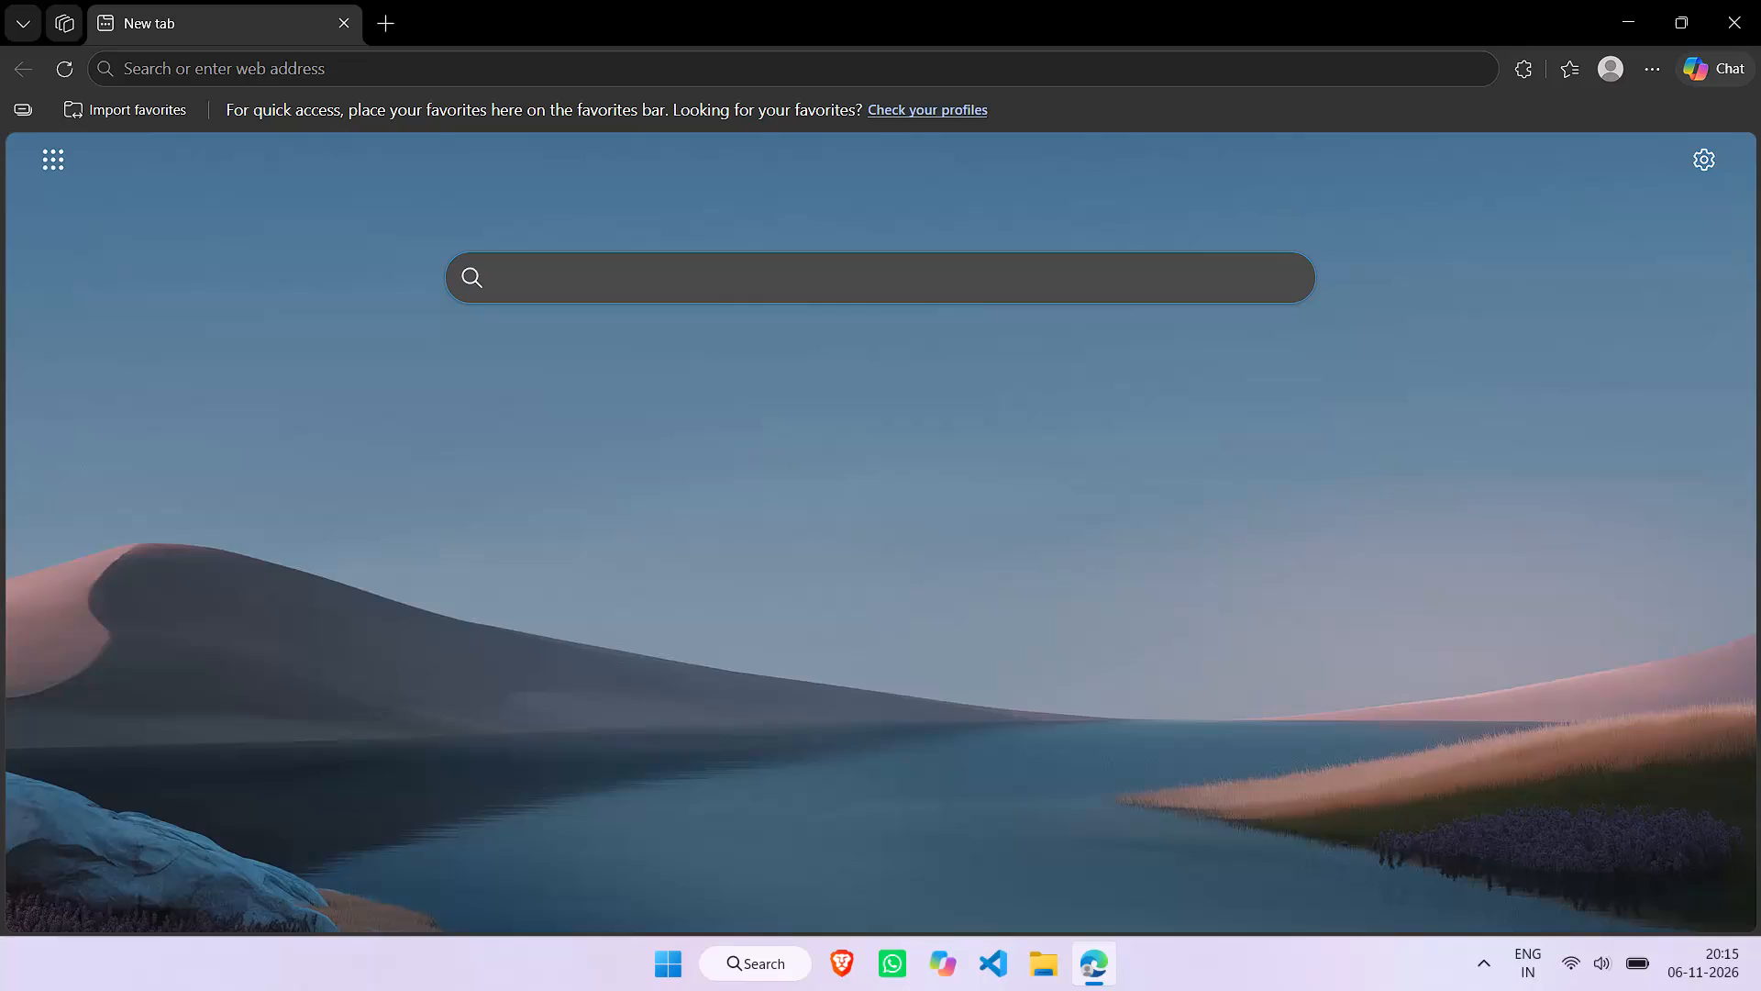
Search the web for "ifms" and open the IFMS Uttarakhand website from the results.
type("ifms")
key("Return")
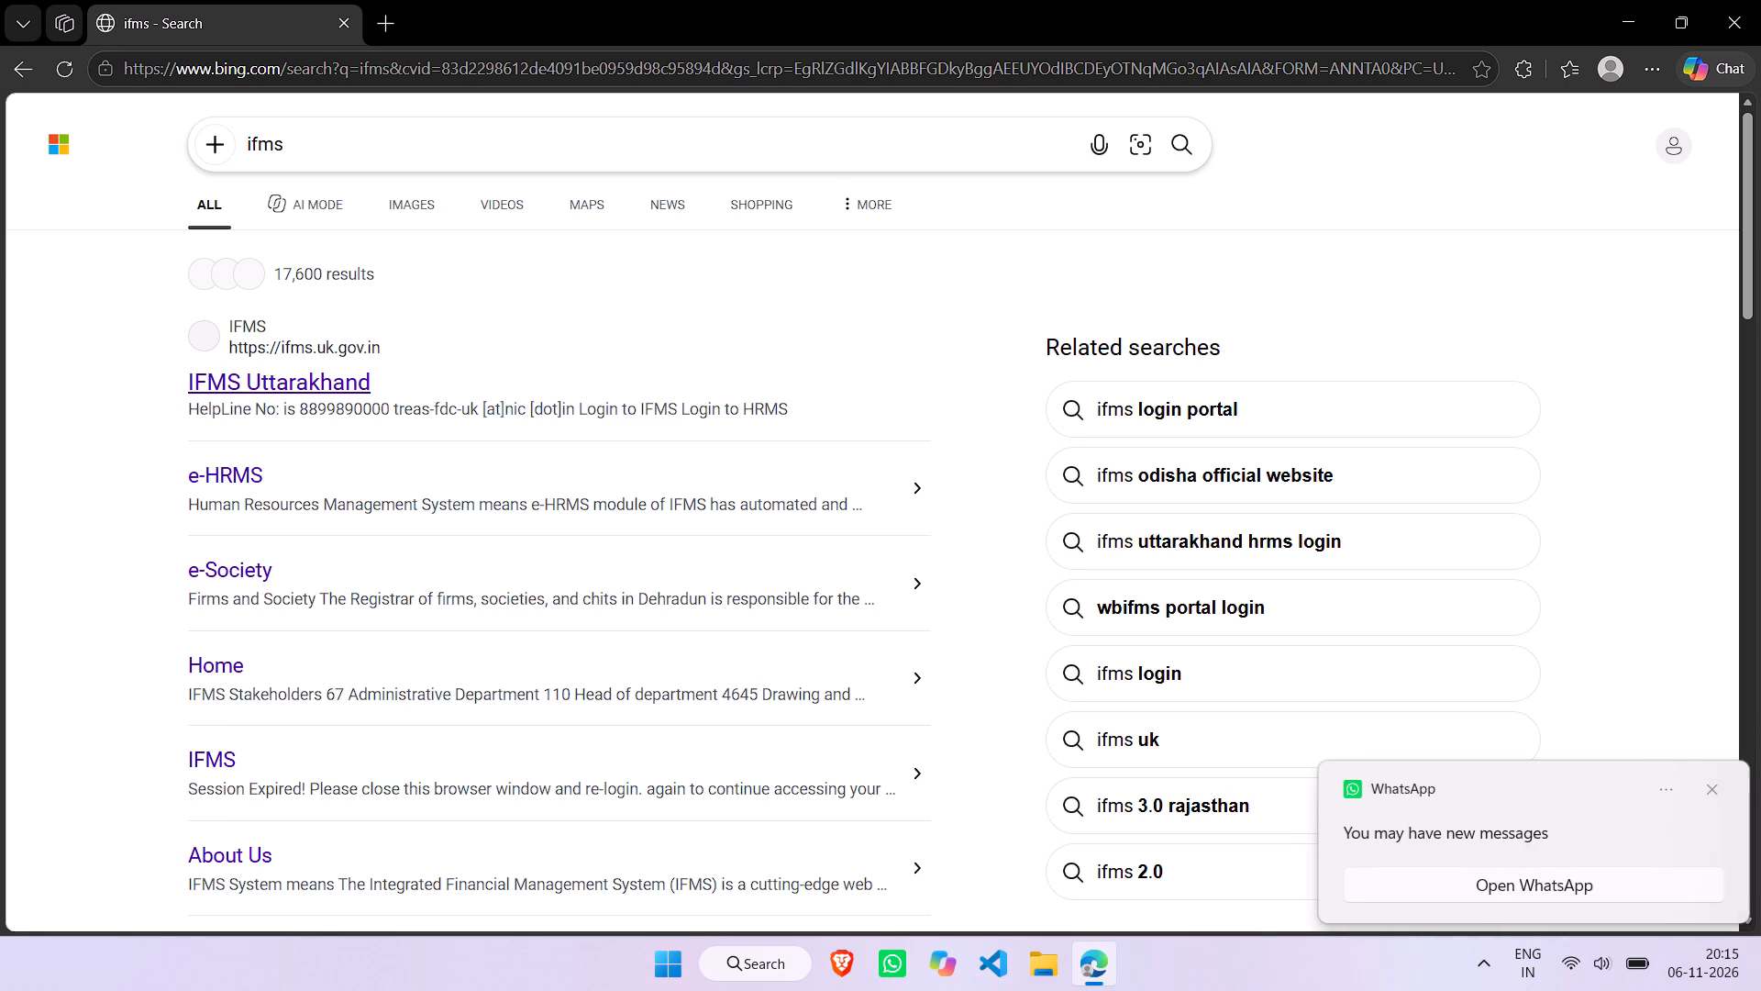
left_click(320, 377)
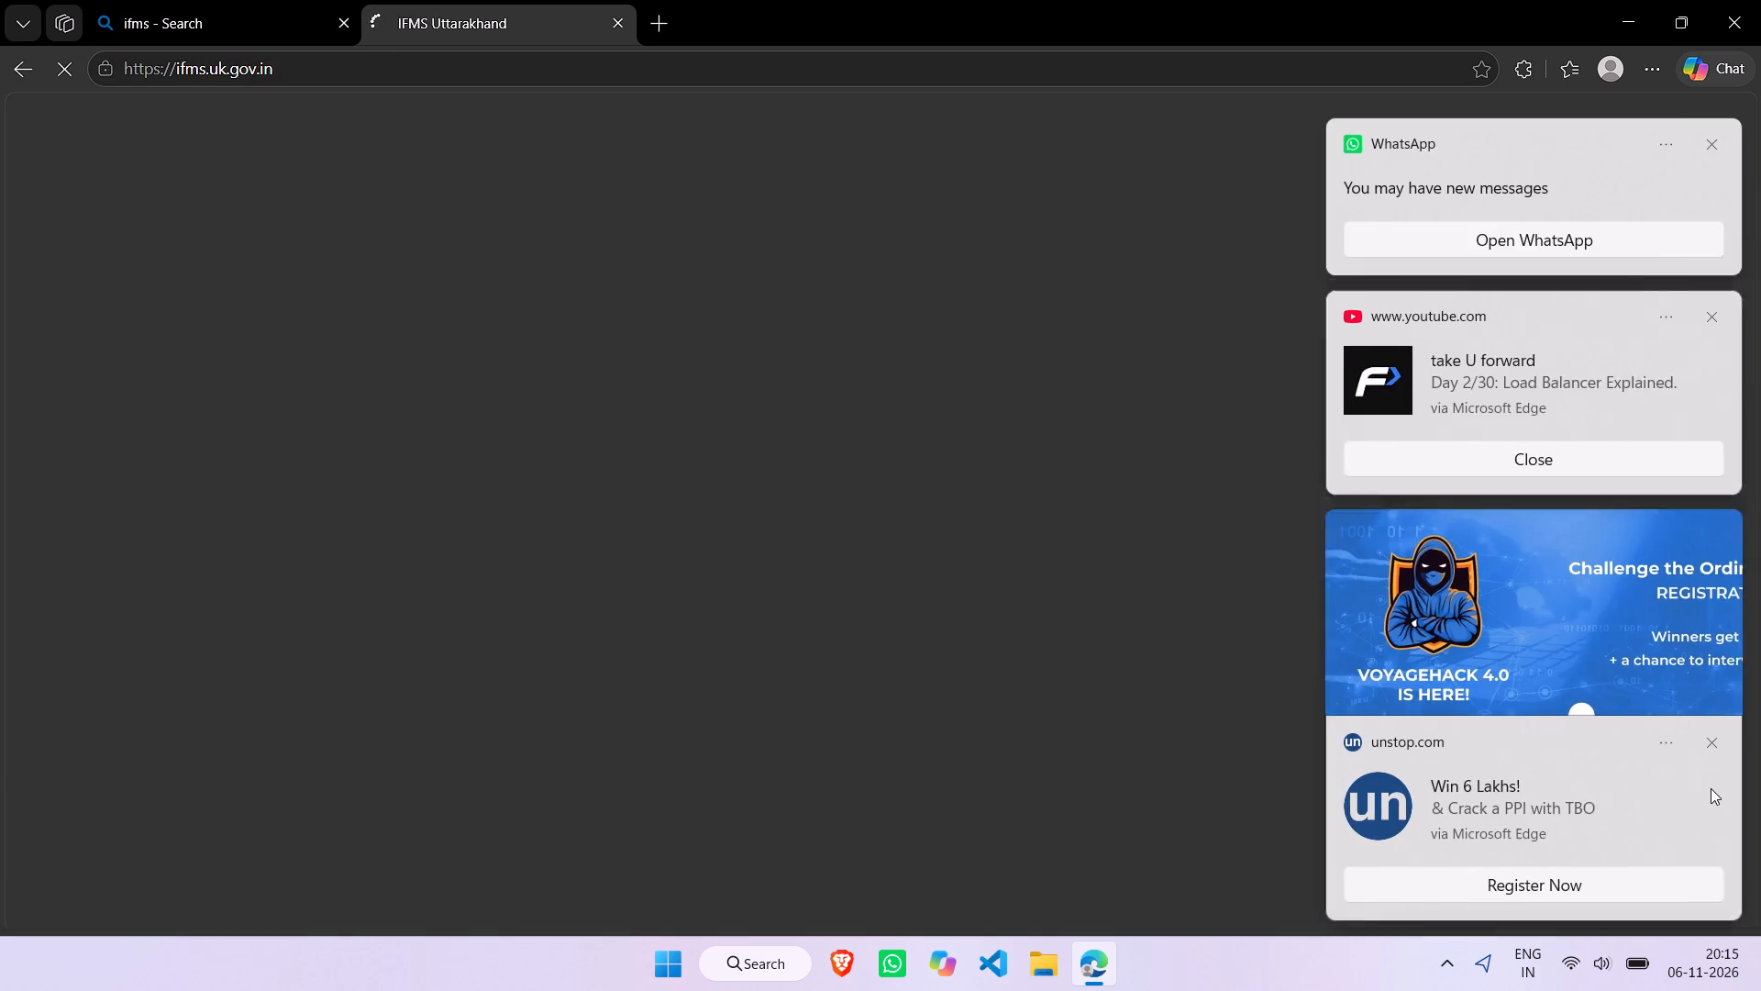
Dismiss the unstop.com, YouTube and WhatsApp desktop notifications covering the page.
left_click(1712, 735)
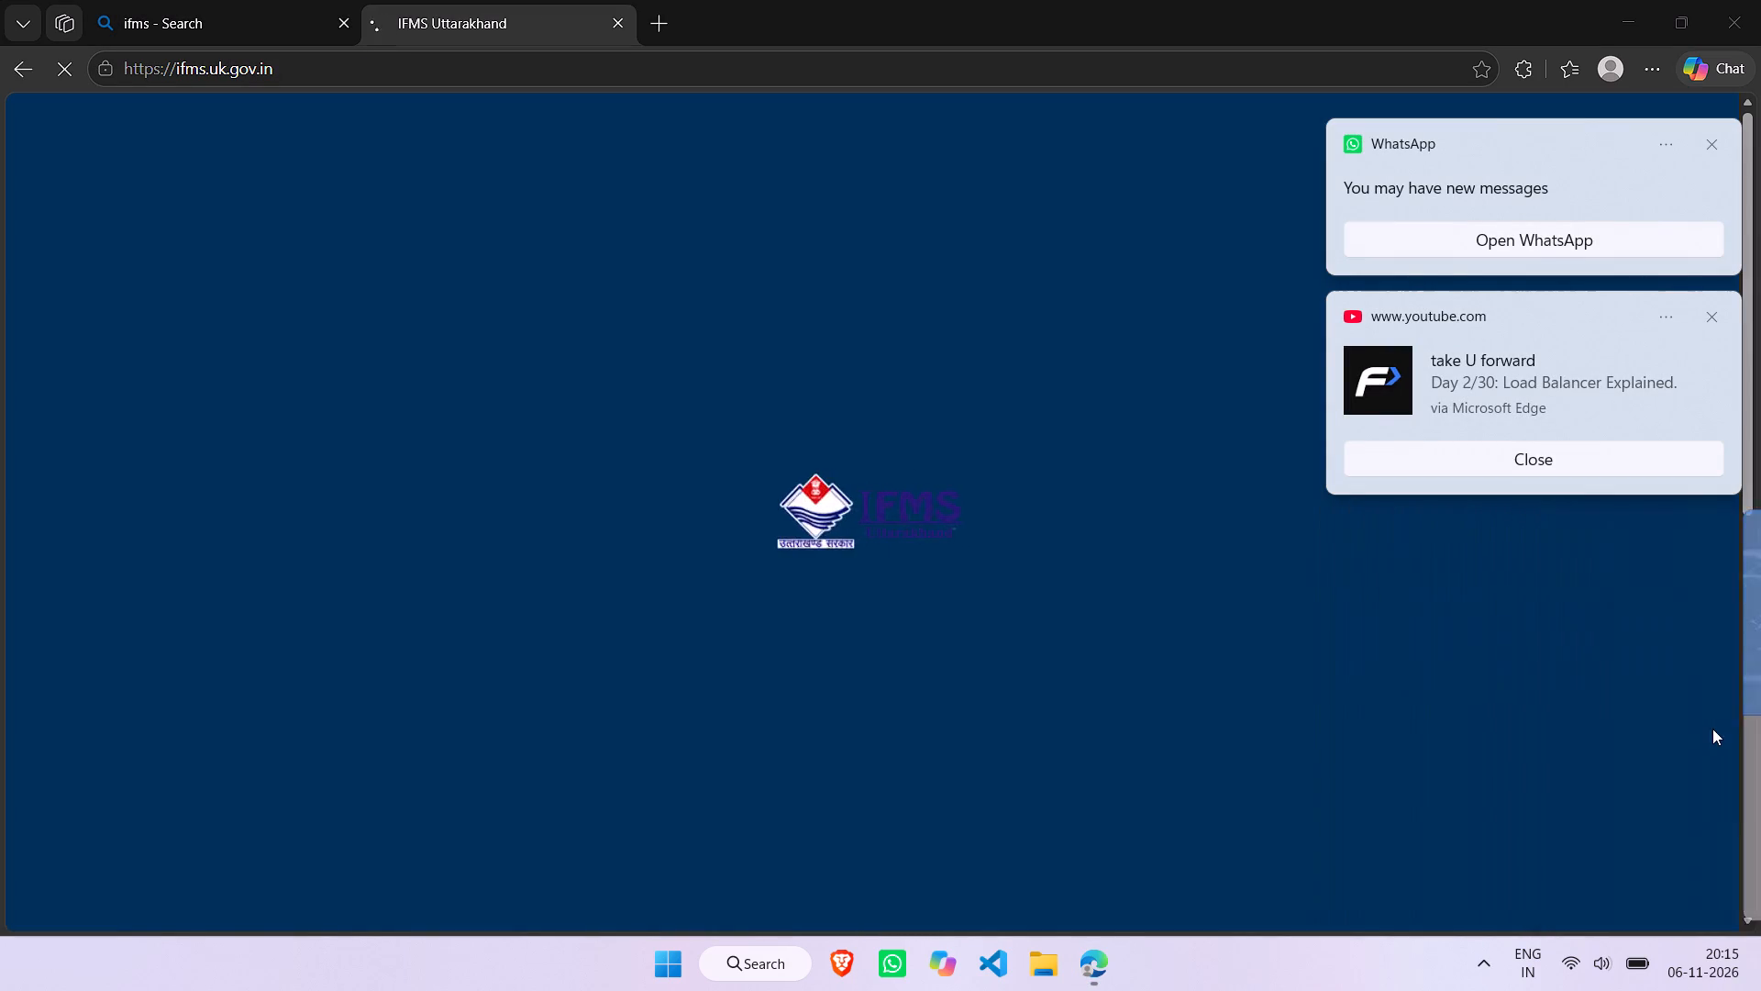
left_click(1711, 753)
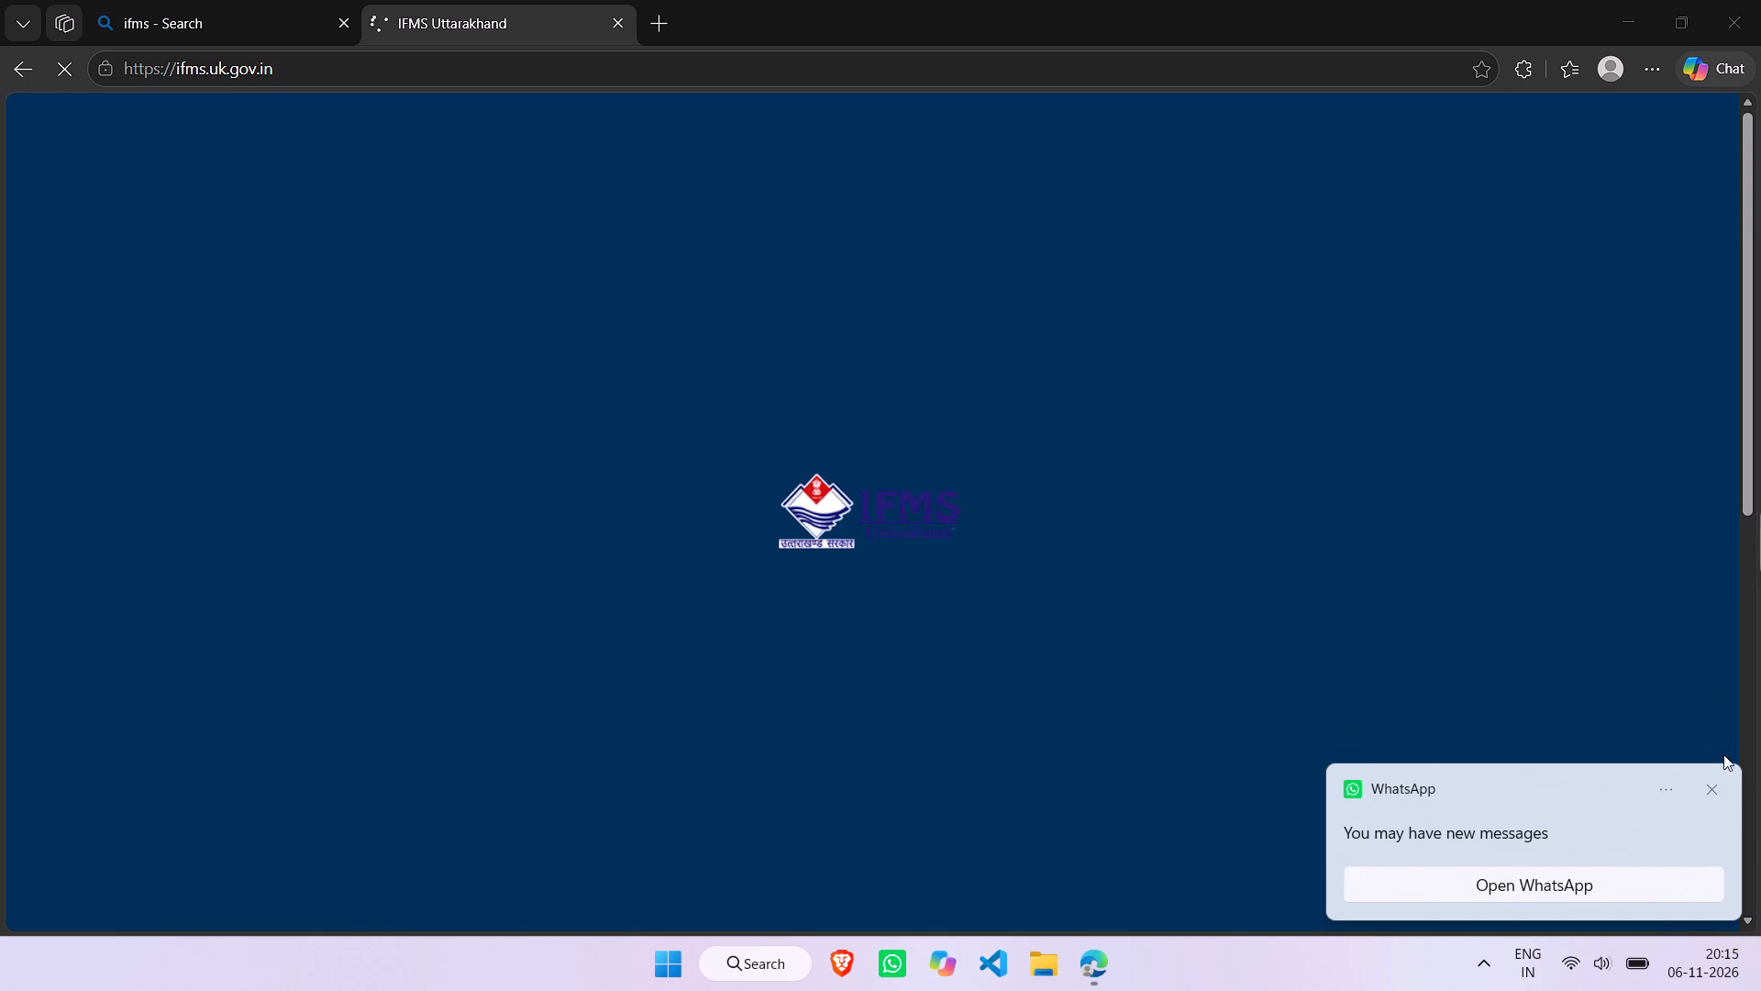
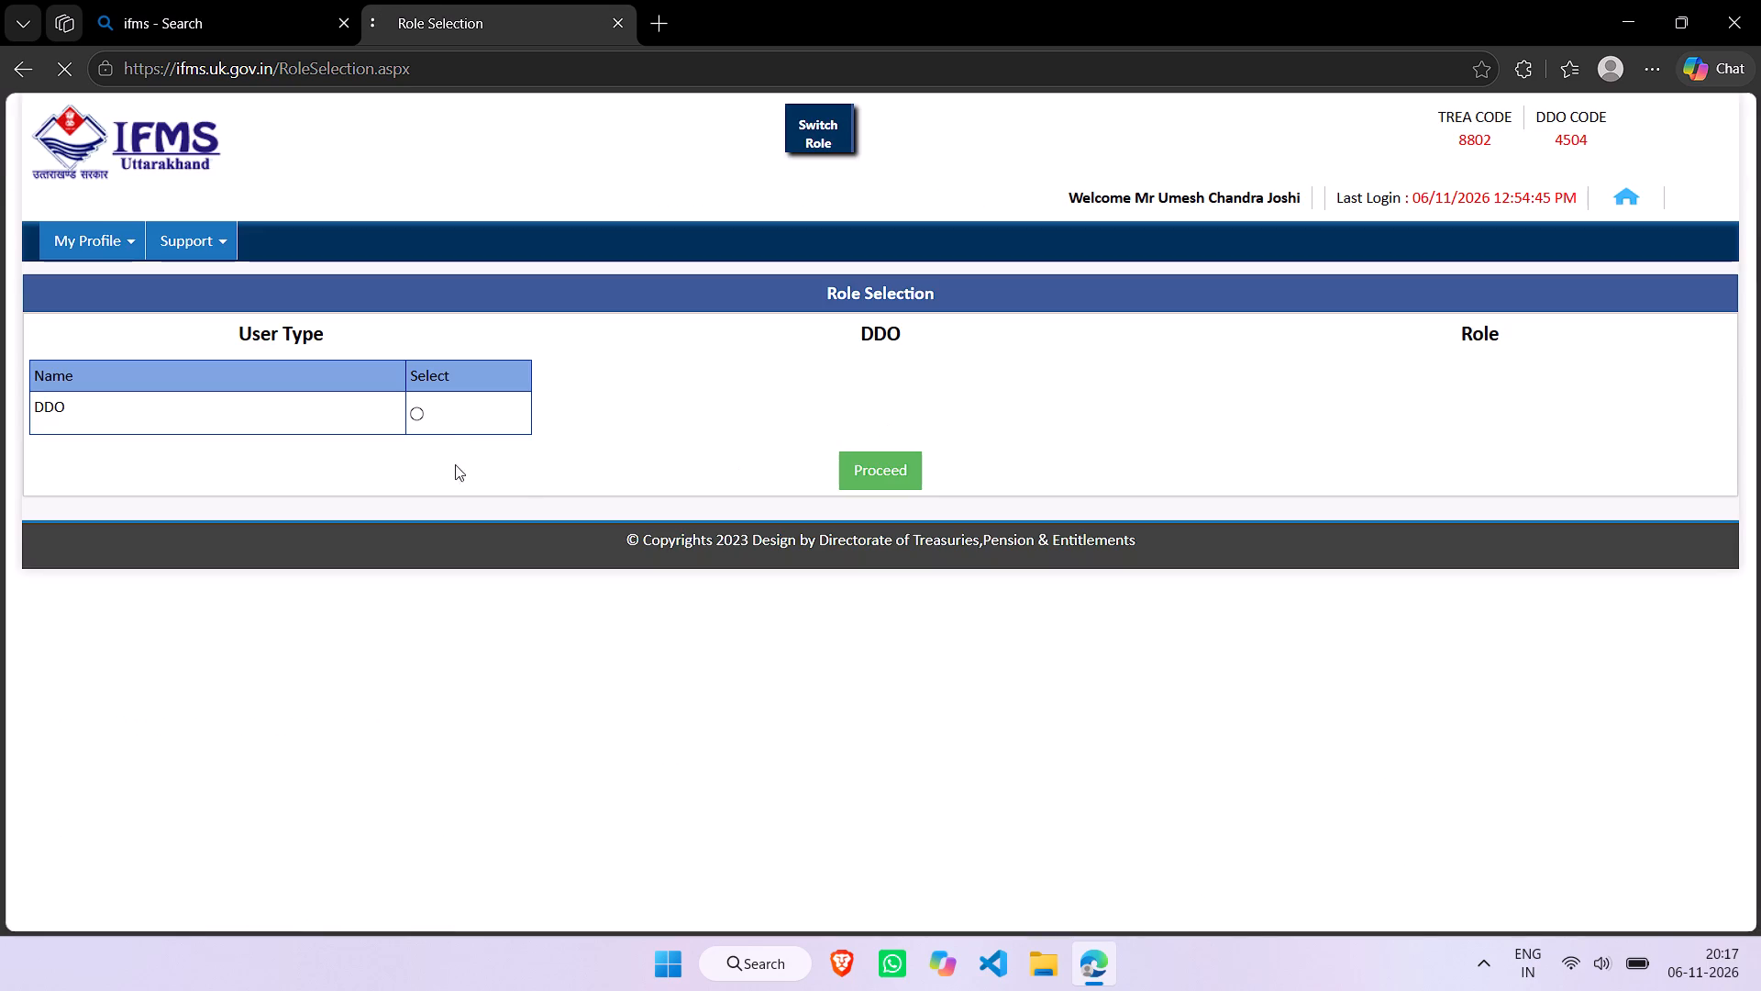
Enter the portal as user type DDO with the Officer role for the Block Education Officer Barakot.
left_click(414, 410)
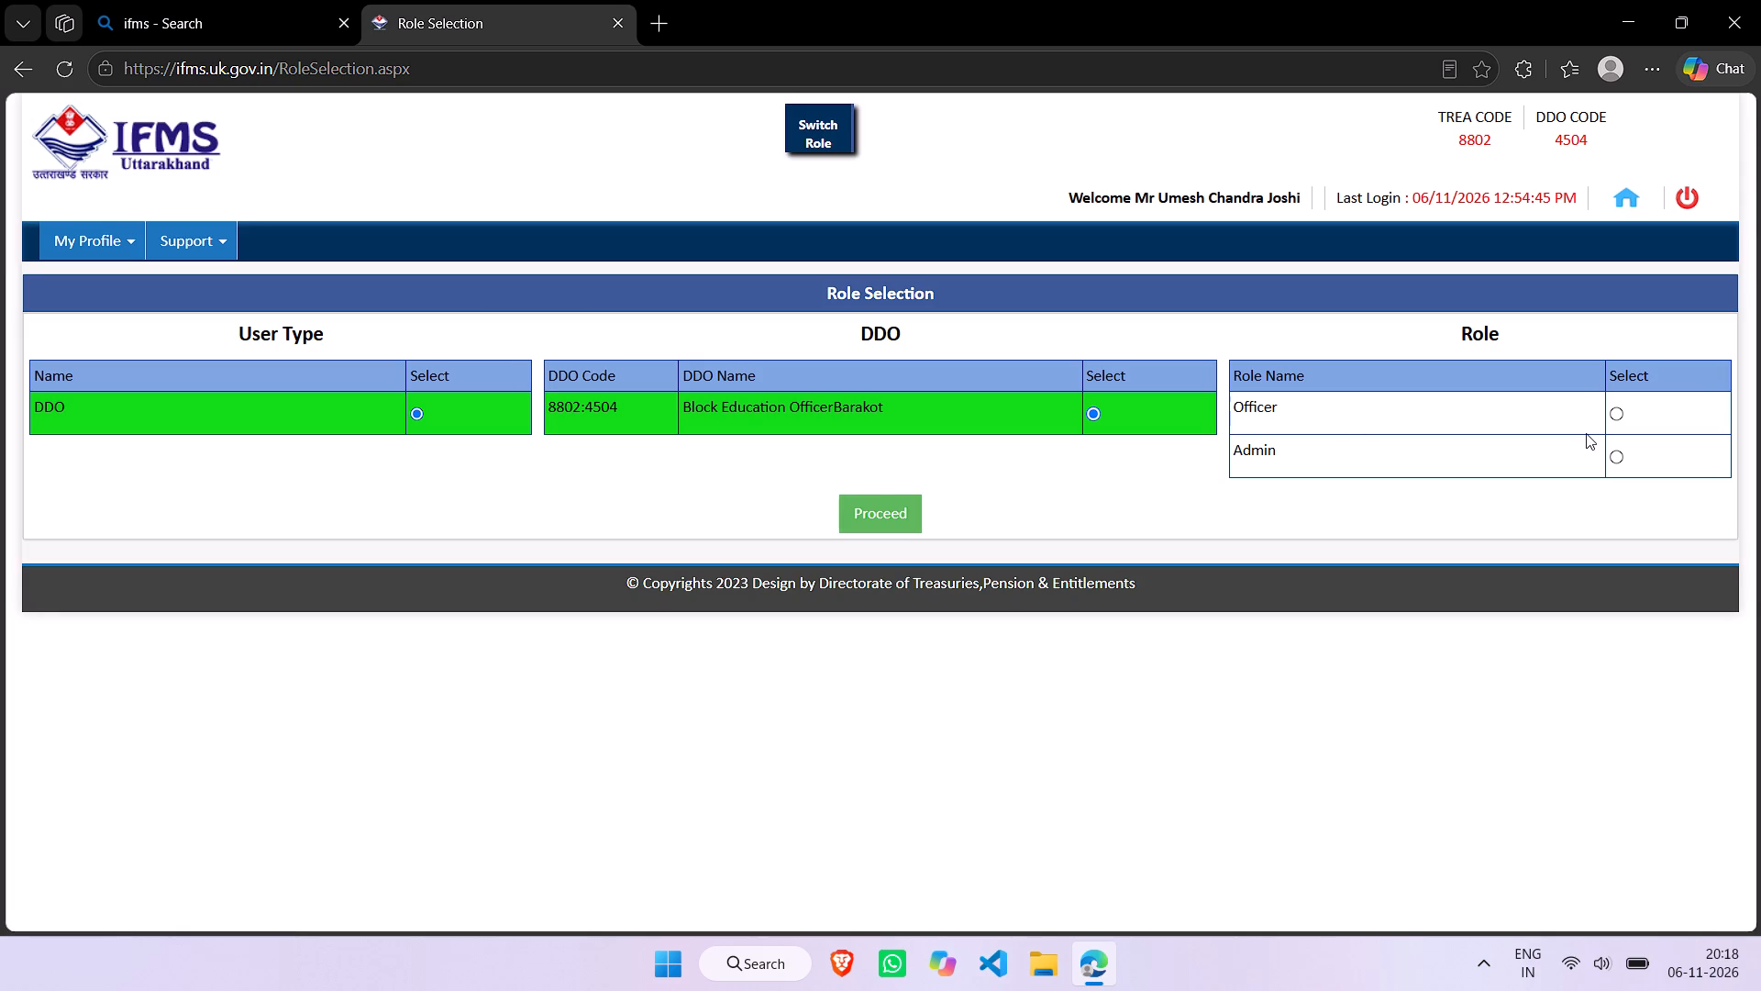
left_click(1623, 410)
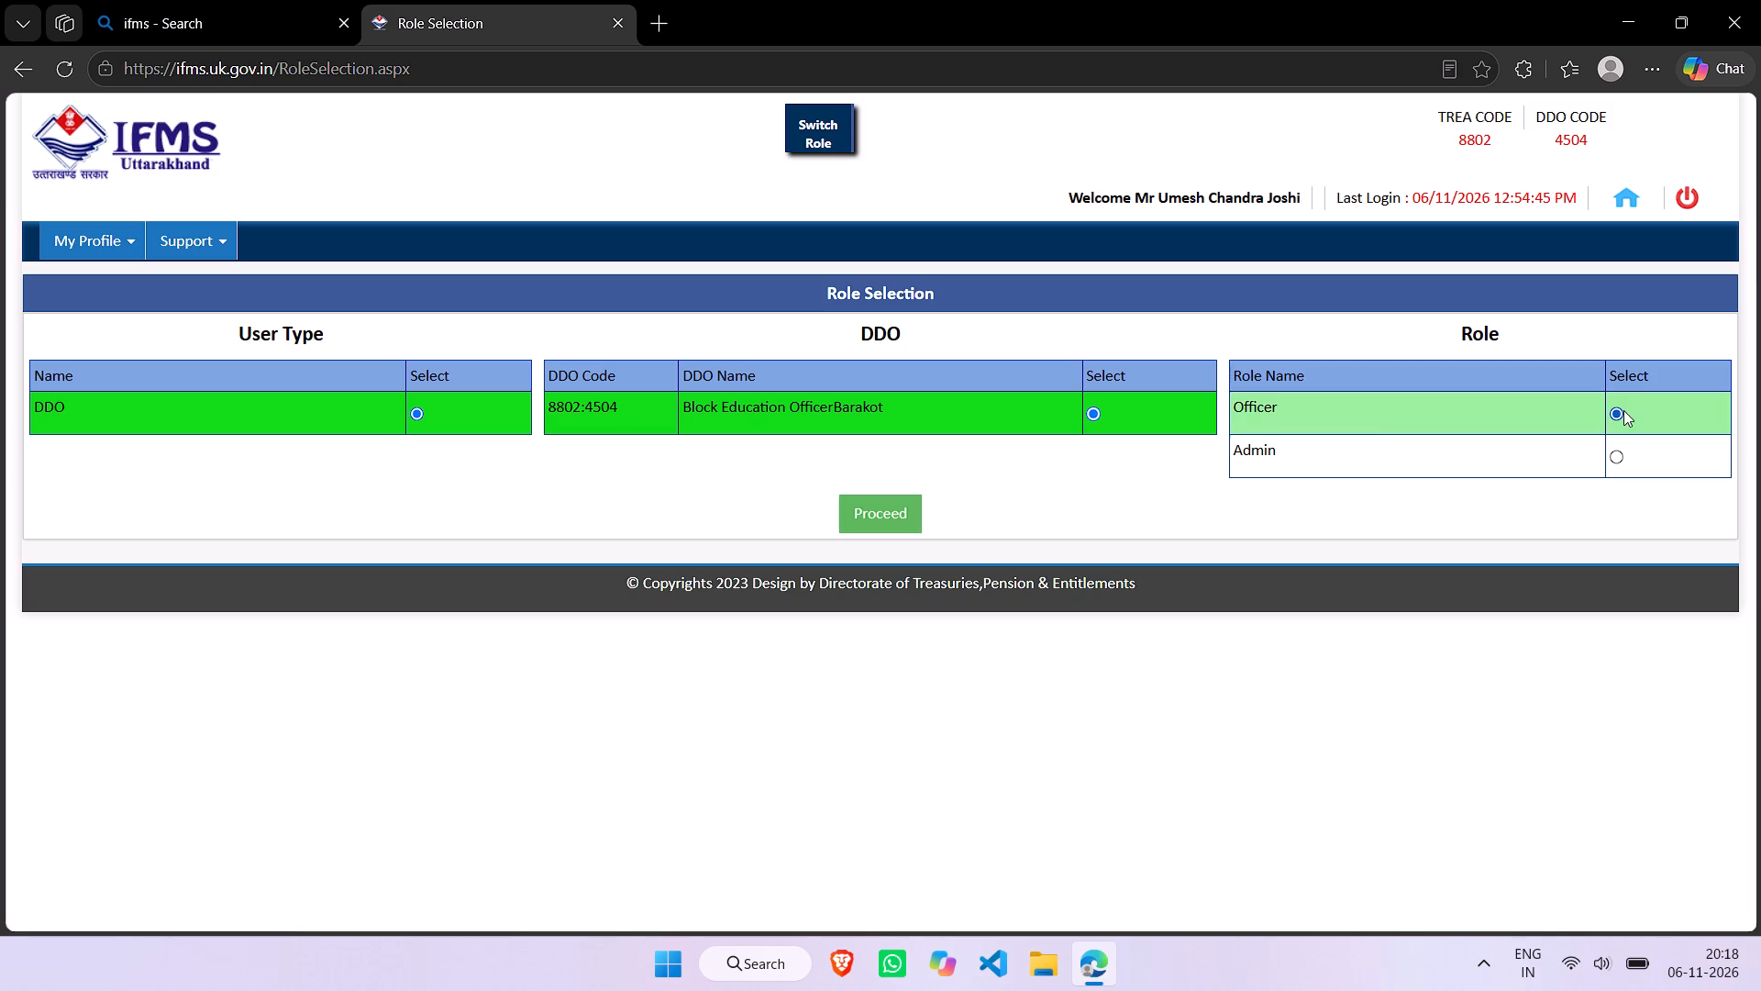
left_click(848, 506)
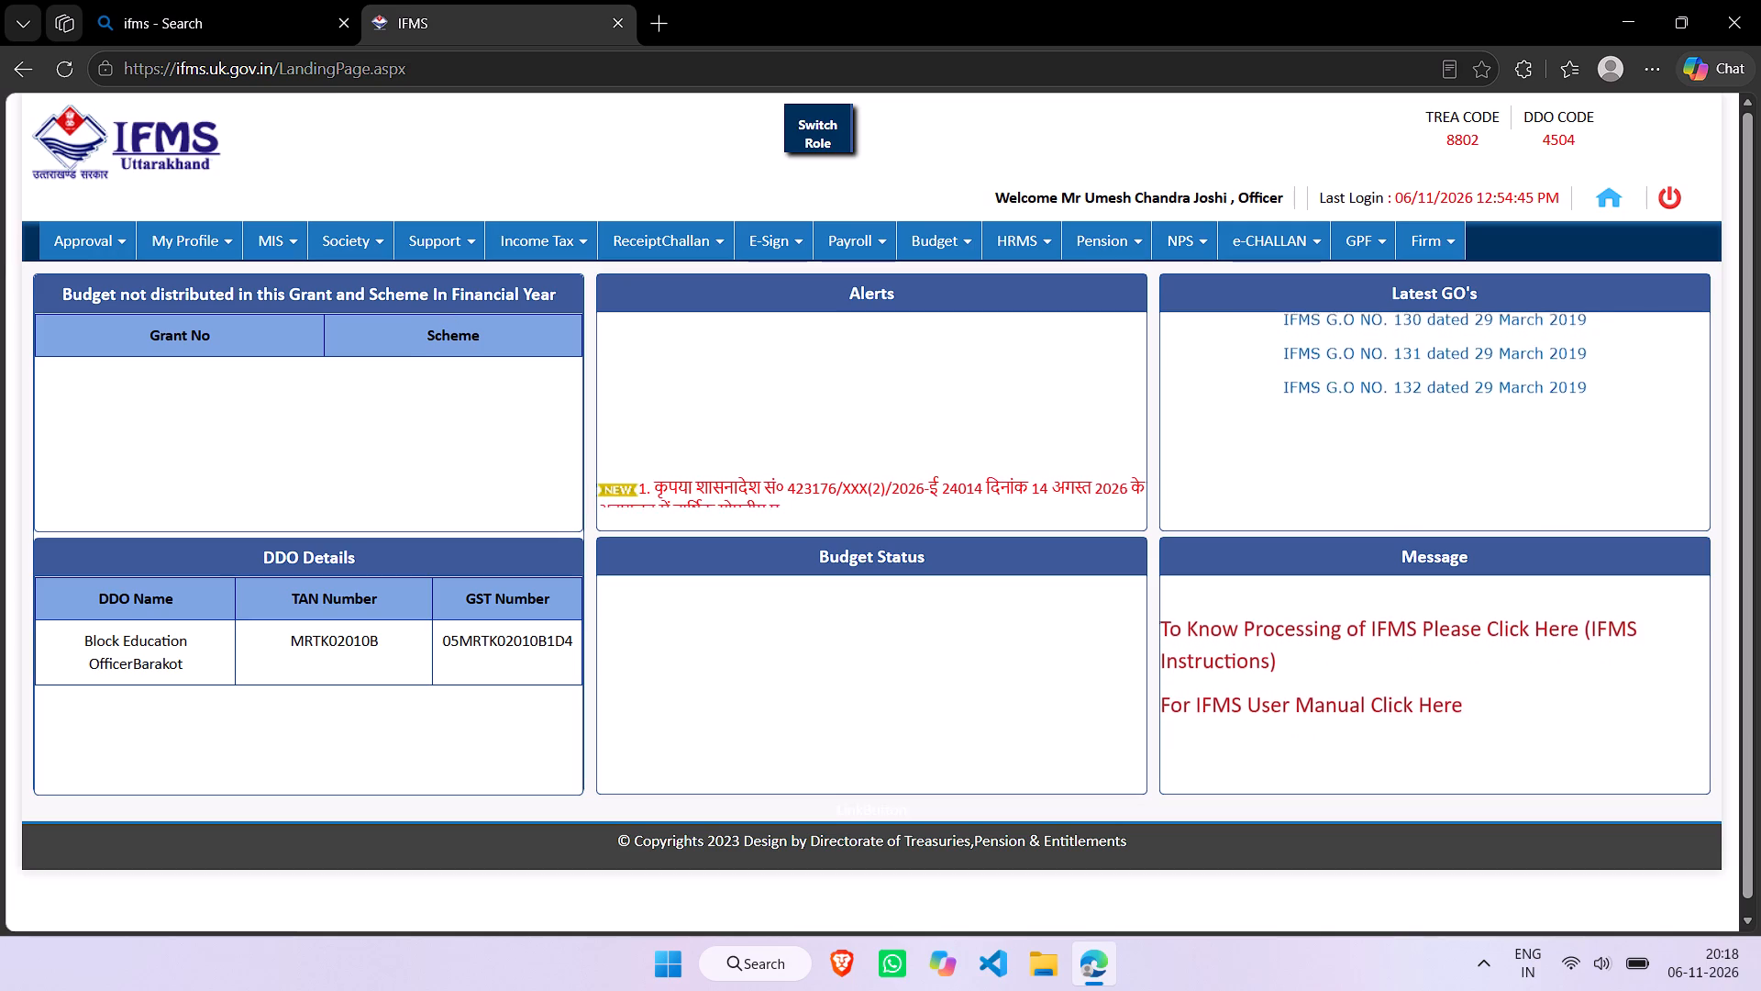
Check the WP bills list in the approval section for bills awaiting e-signing.
left_click(123, 237)
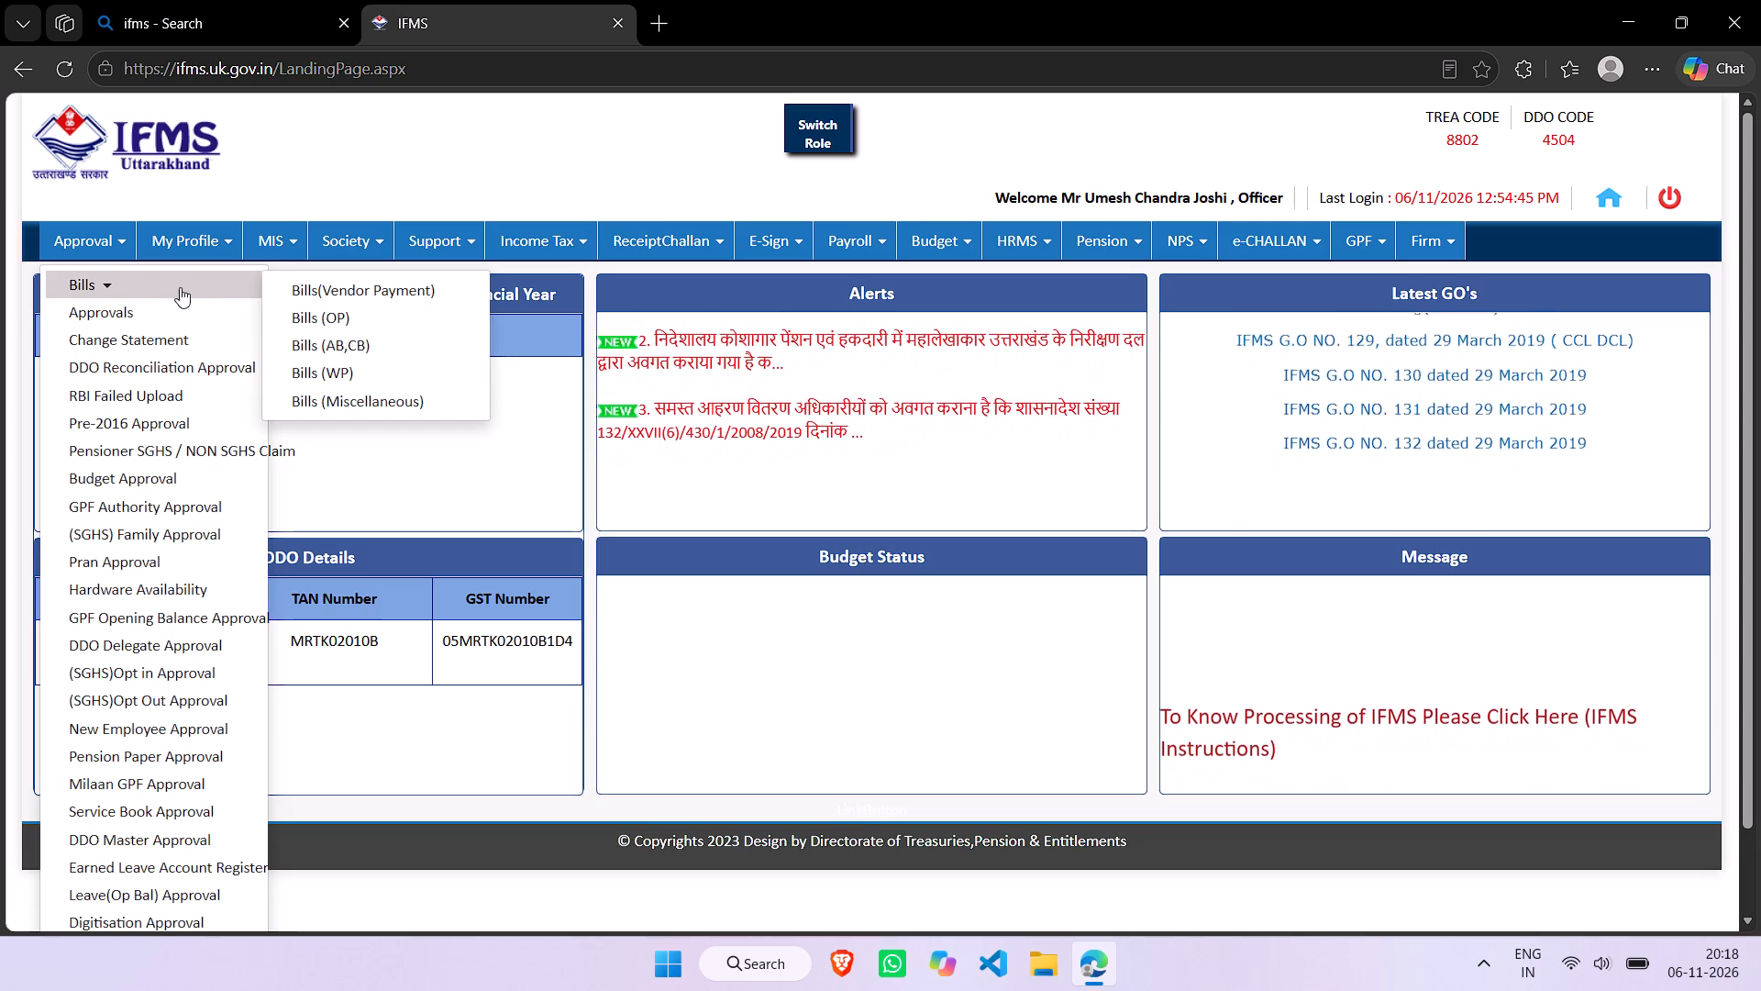
left_click(338, 371)
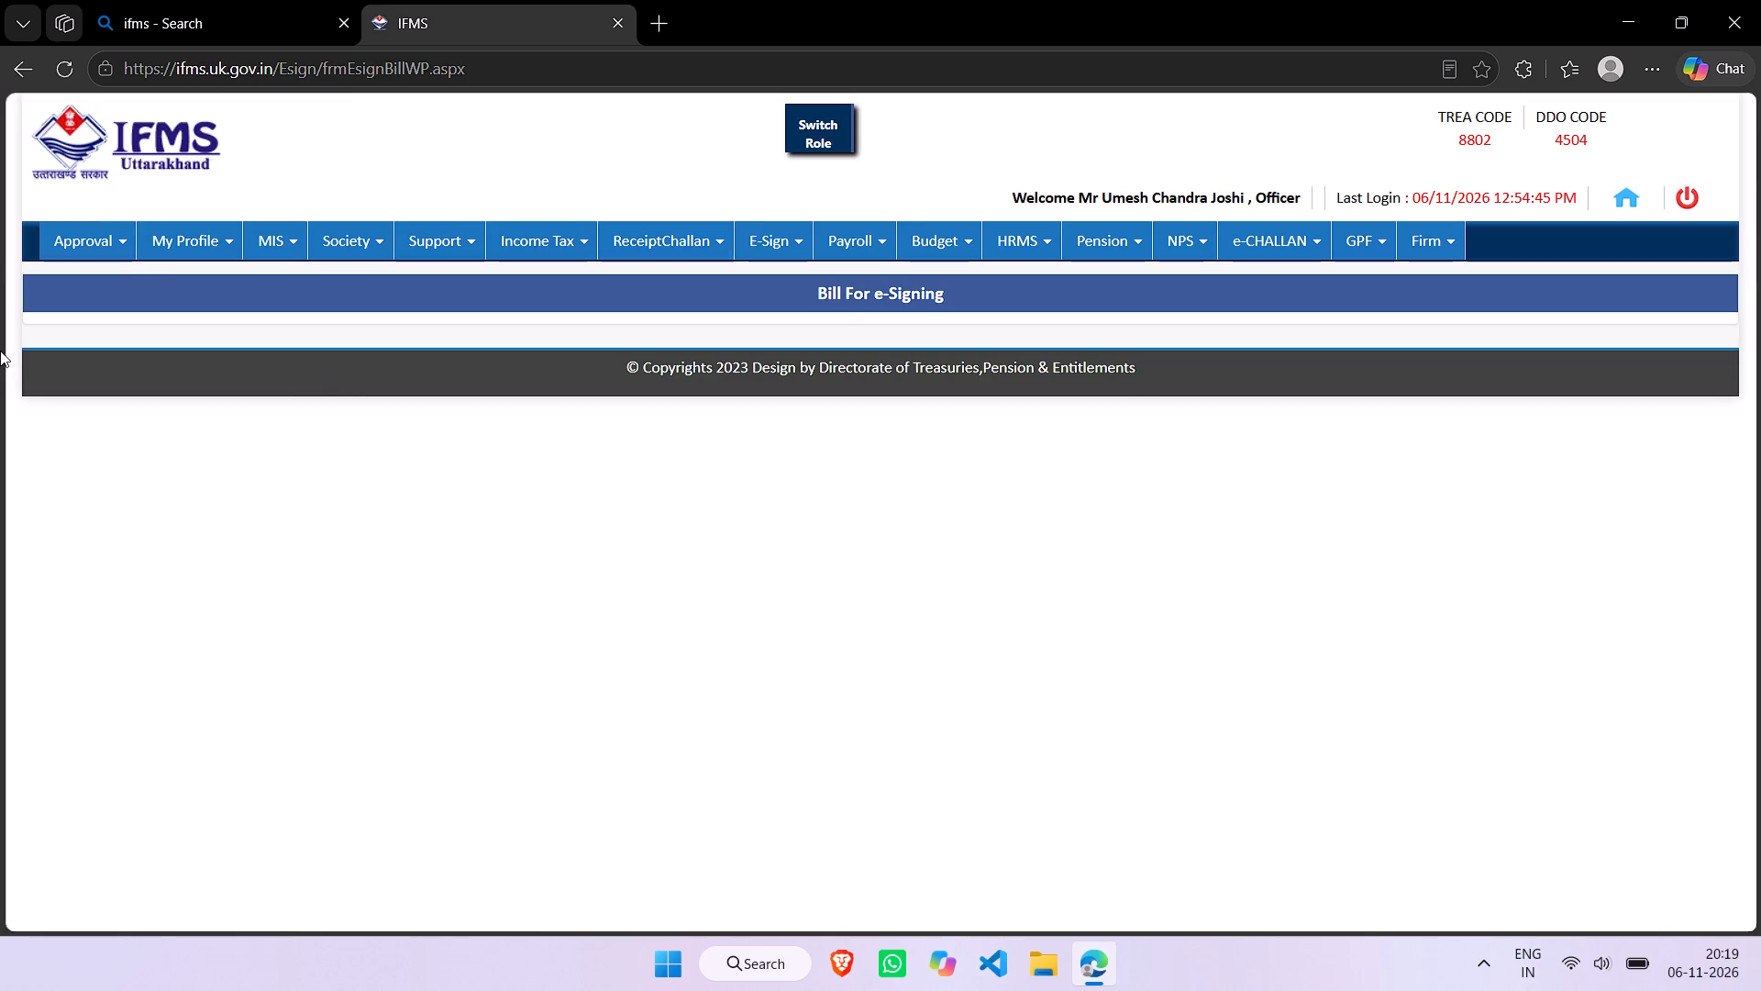
Open the listed bill from the Miscellaneous bills awaiting approval and e-signing.
left_click(116, 241)
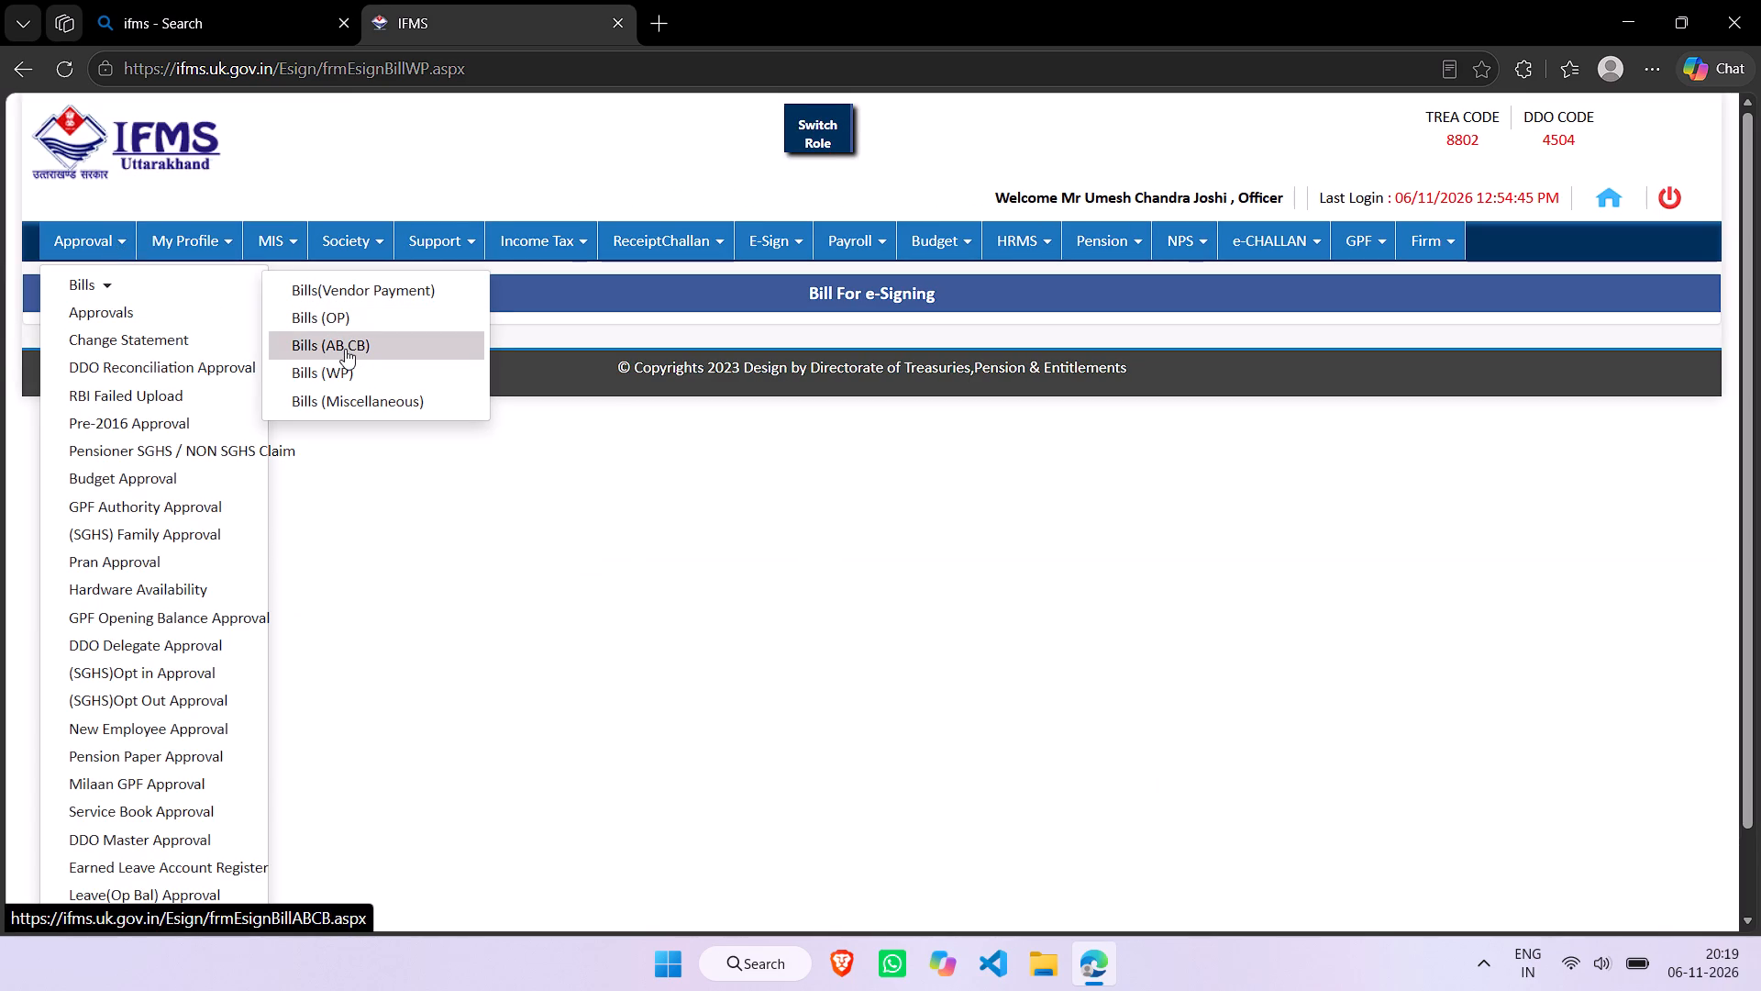
left_click(361, 406)
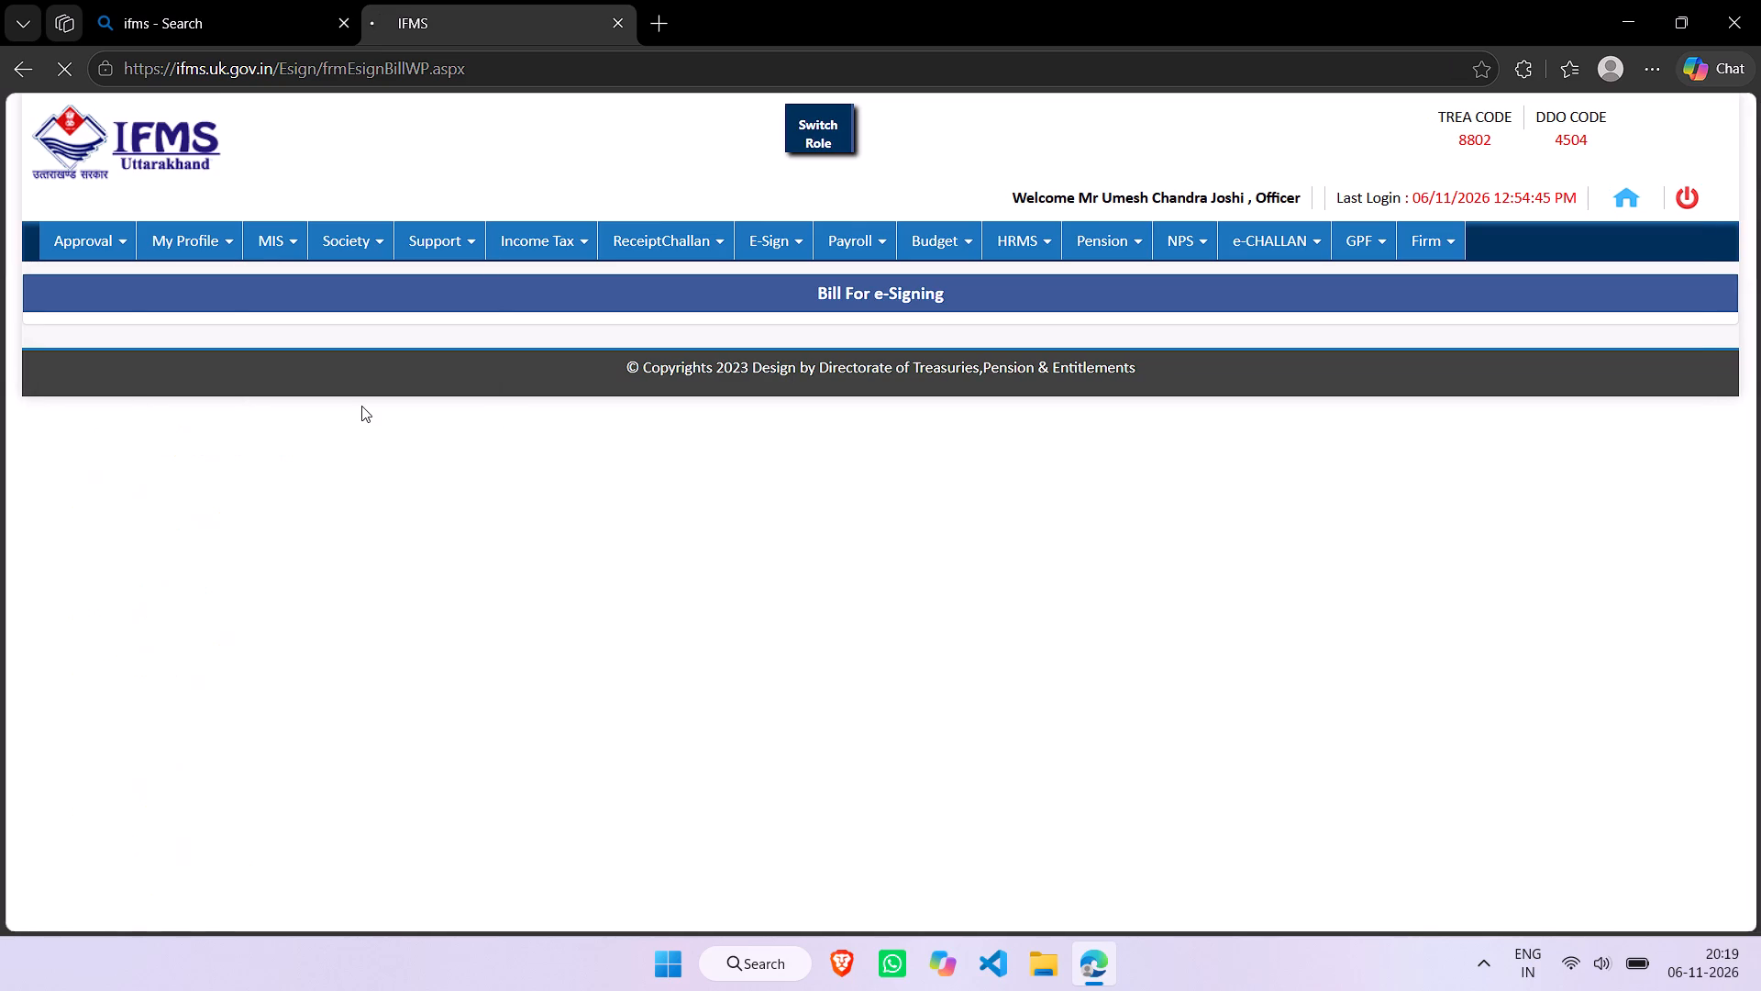
left_click(114, 240)
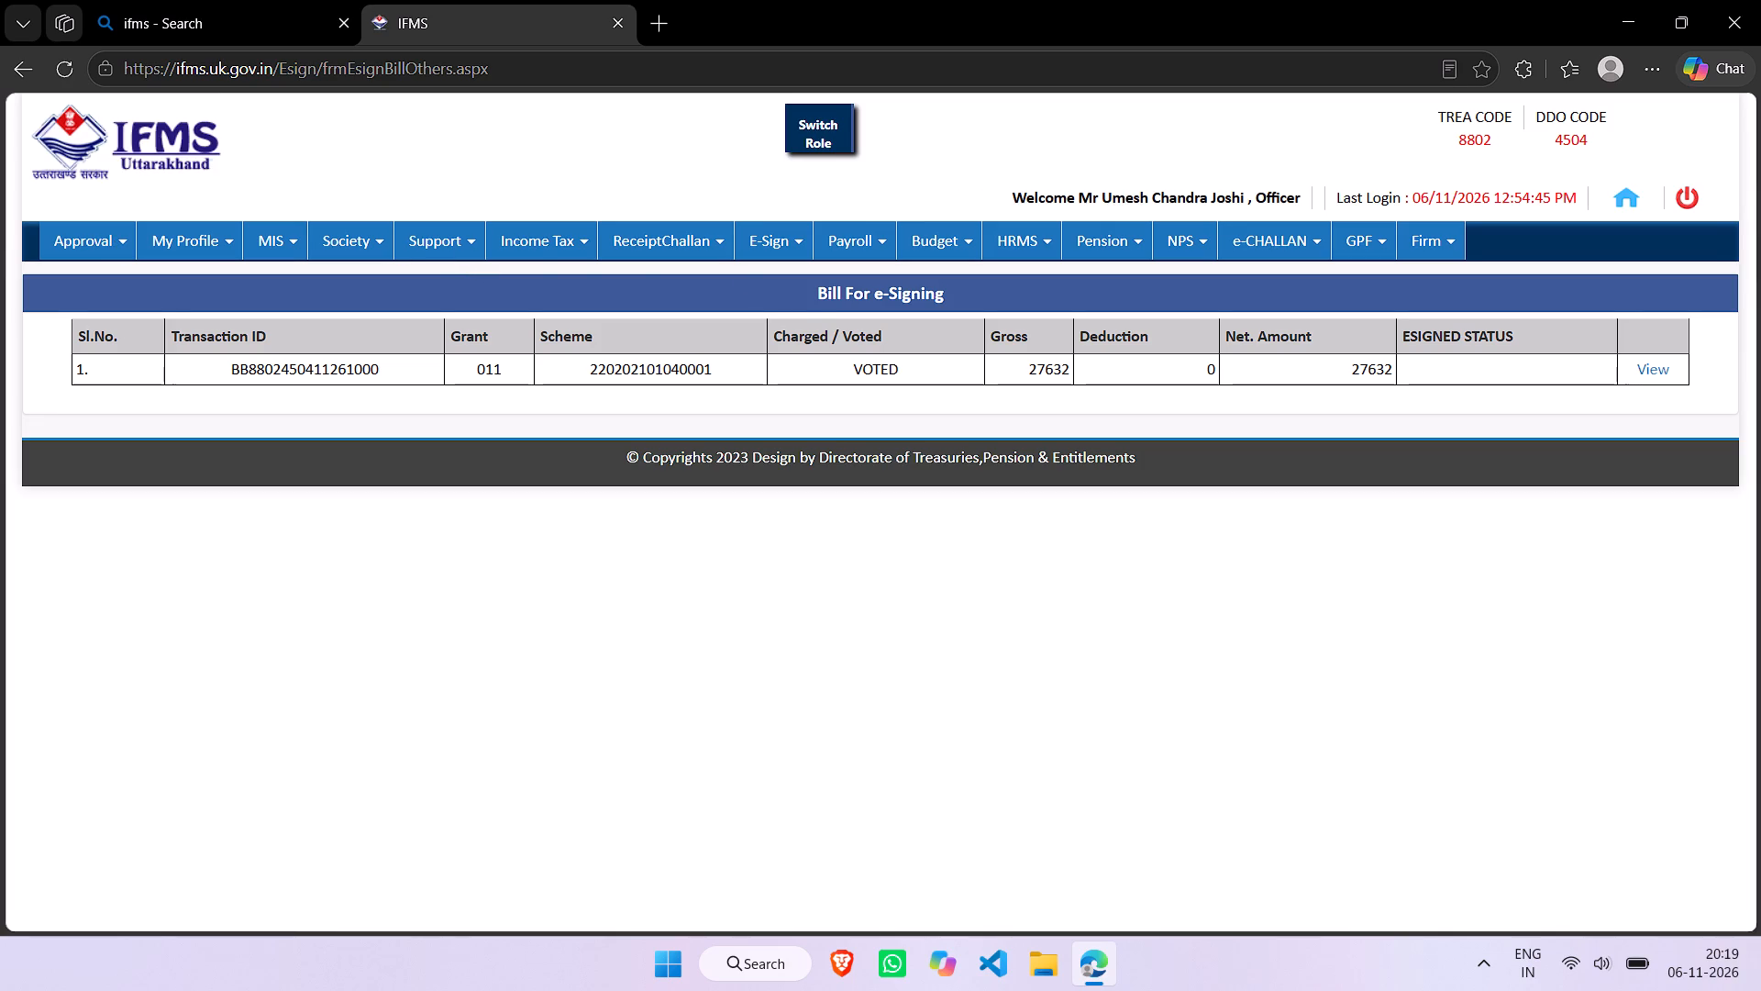
left_click(1667, 375)
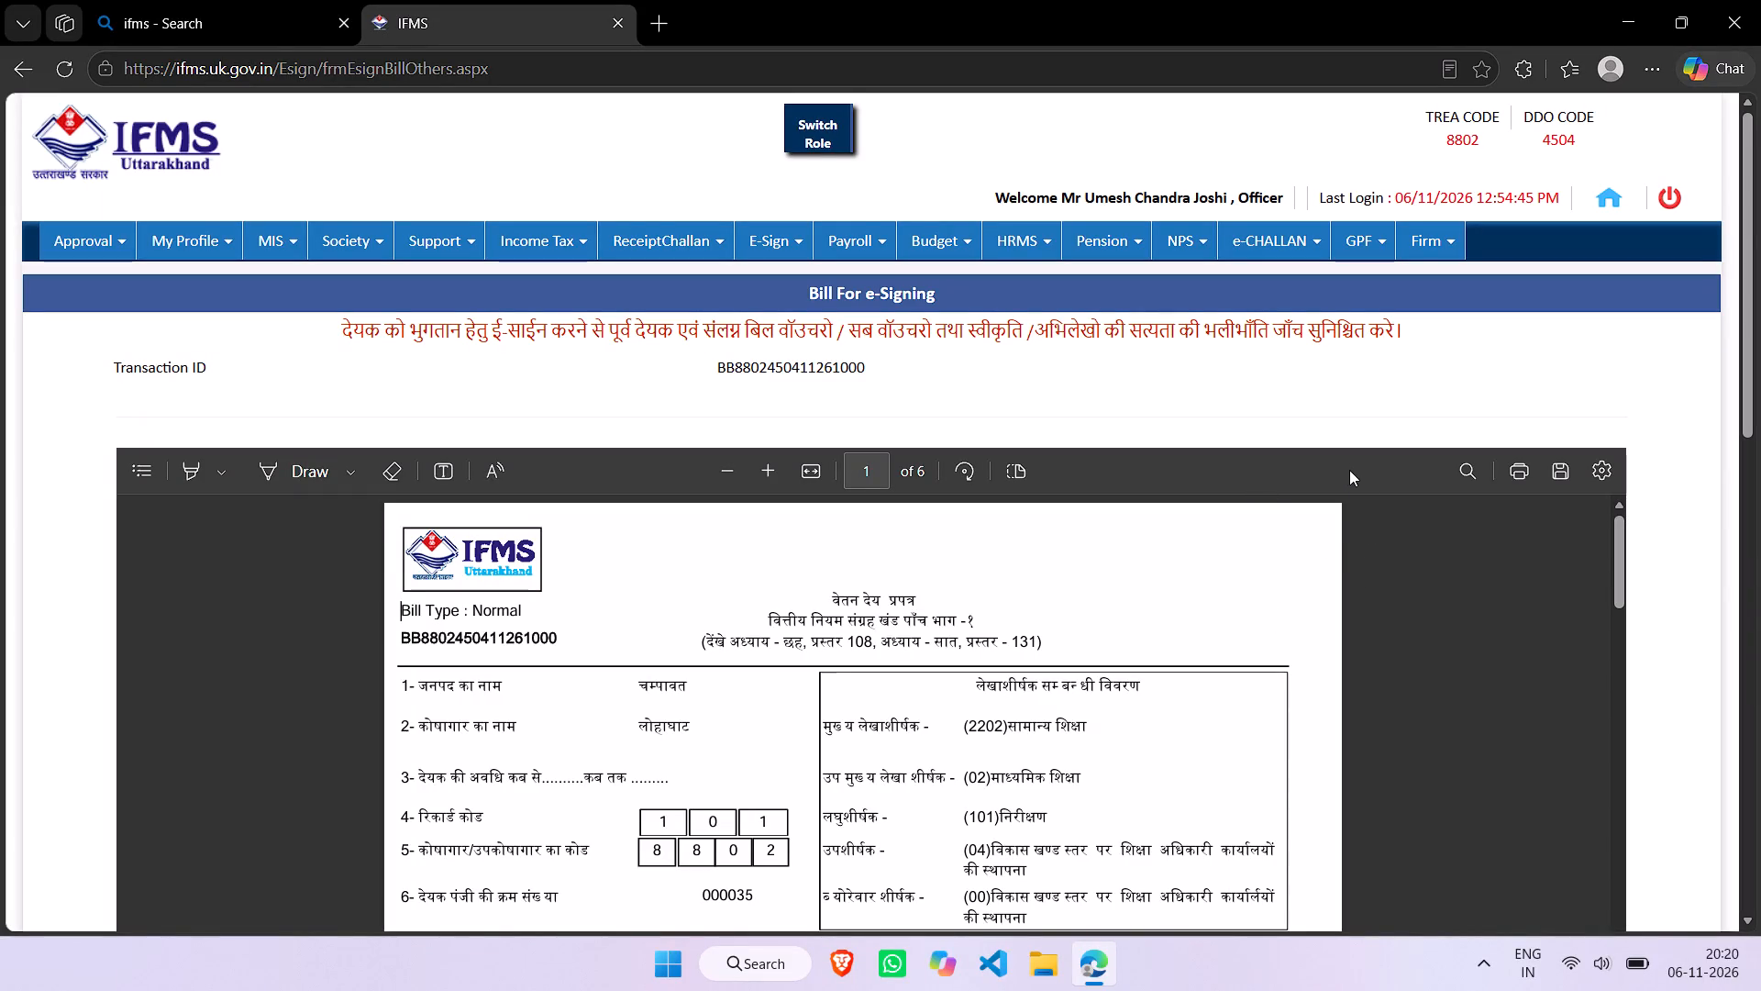
Examine the treasury, account head, budget and payment details on the first page of the bill document.
key("Down")
key("Down")
key("Down")
key("Down")
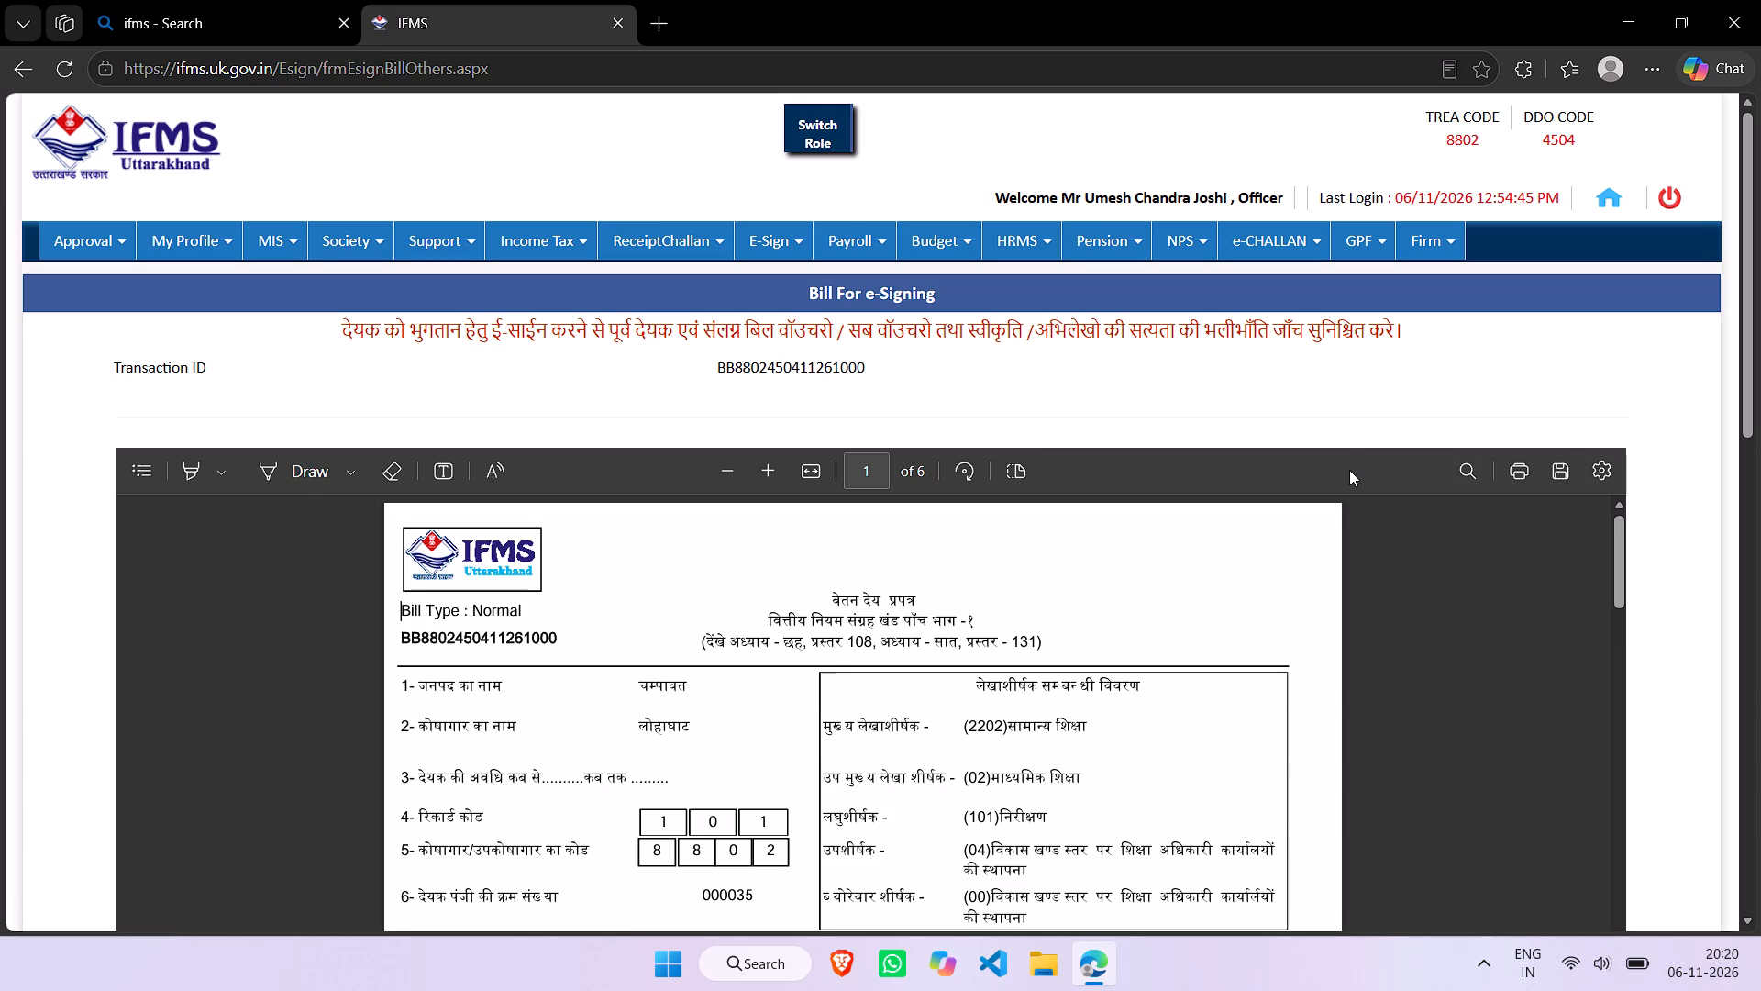
left_click_drag(1616, 582, 1596, 650)
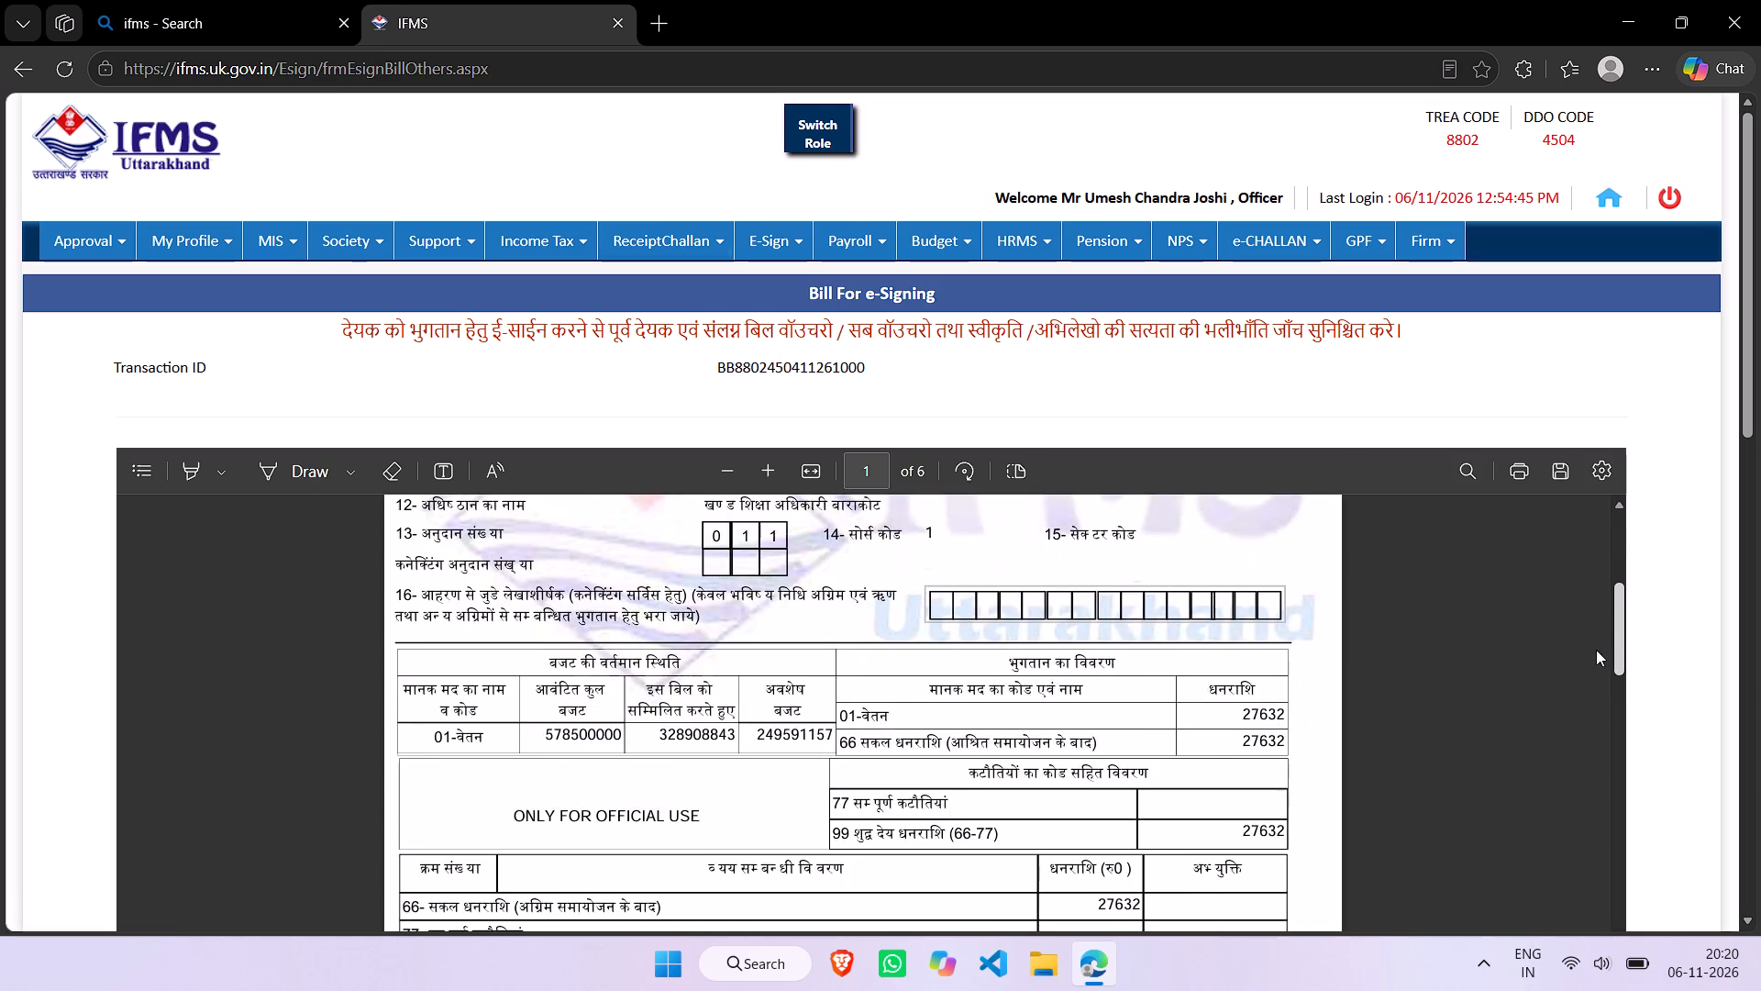
left_click_drag(1596, 650, 1611, 555)
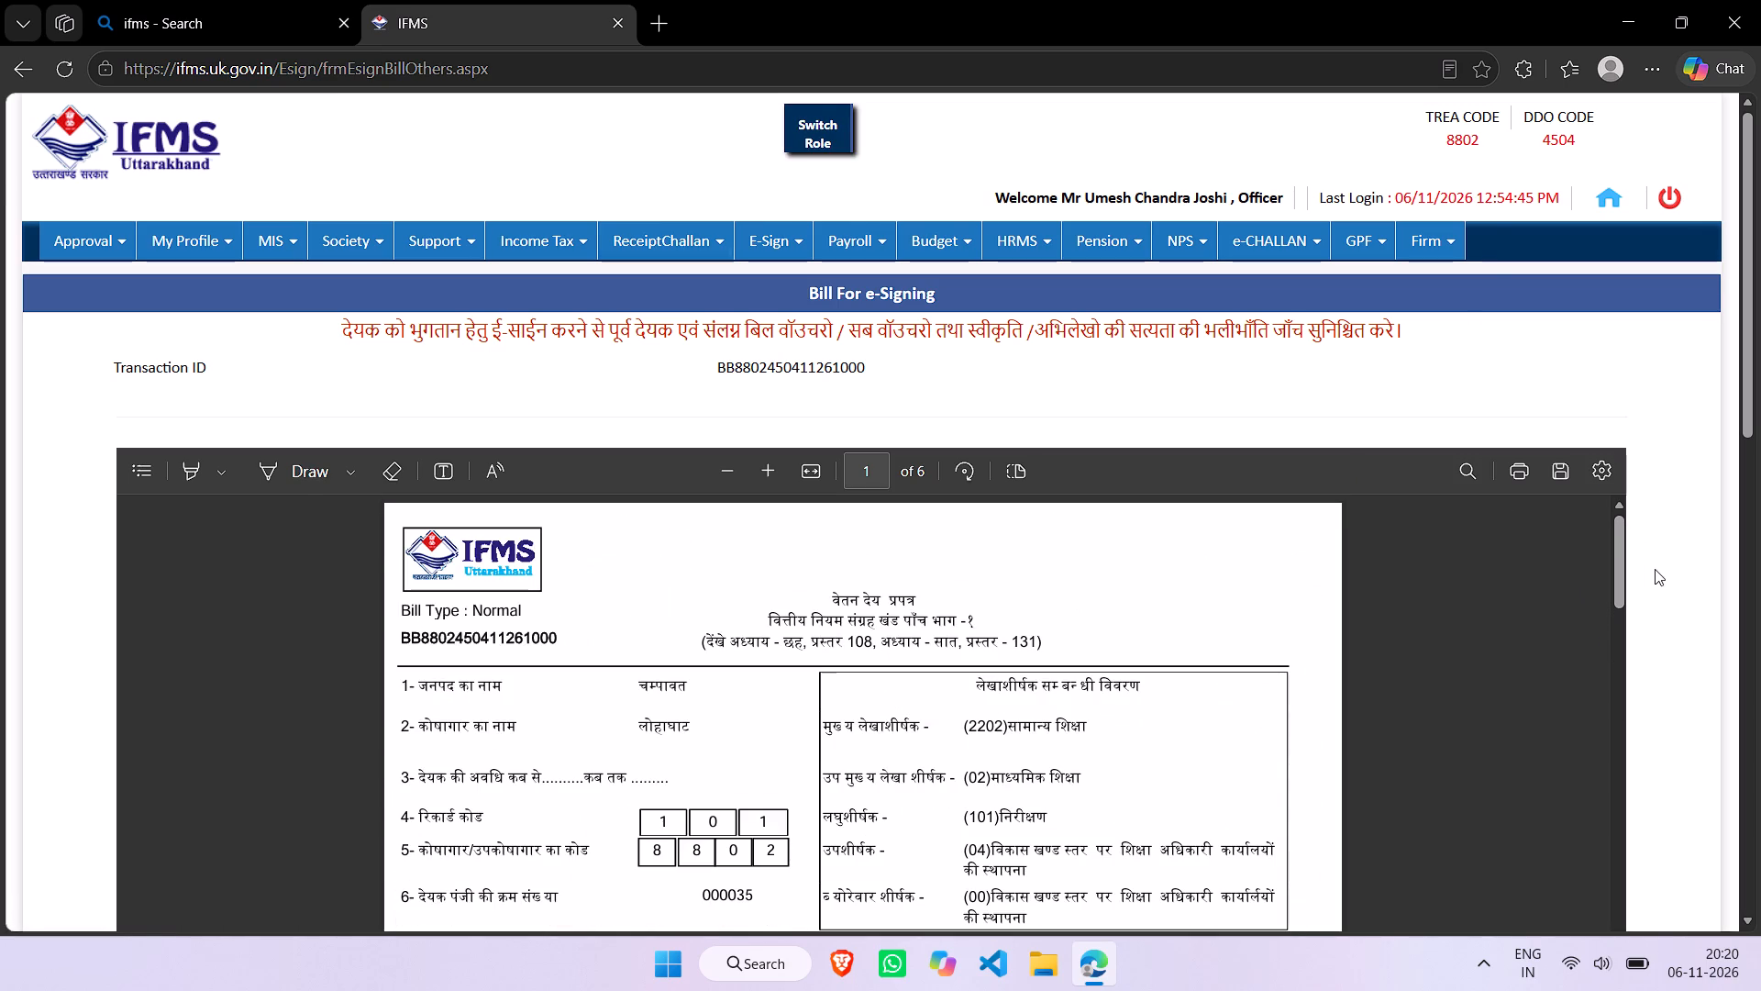
scroll(1437, 390, "down", 2)
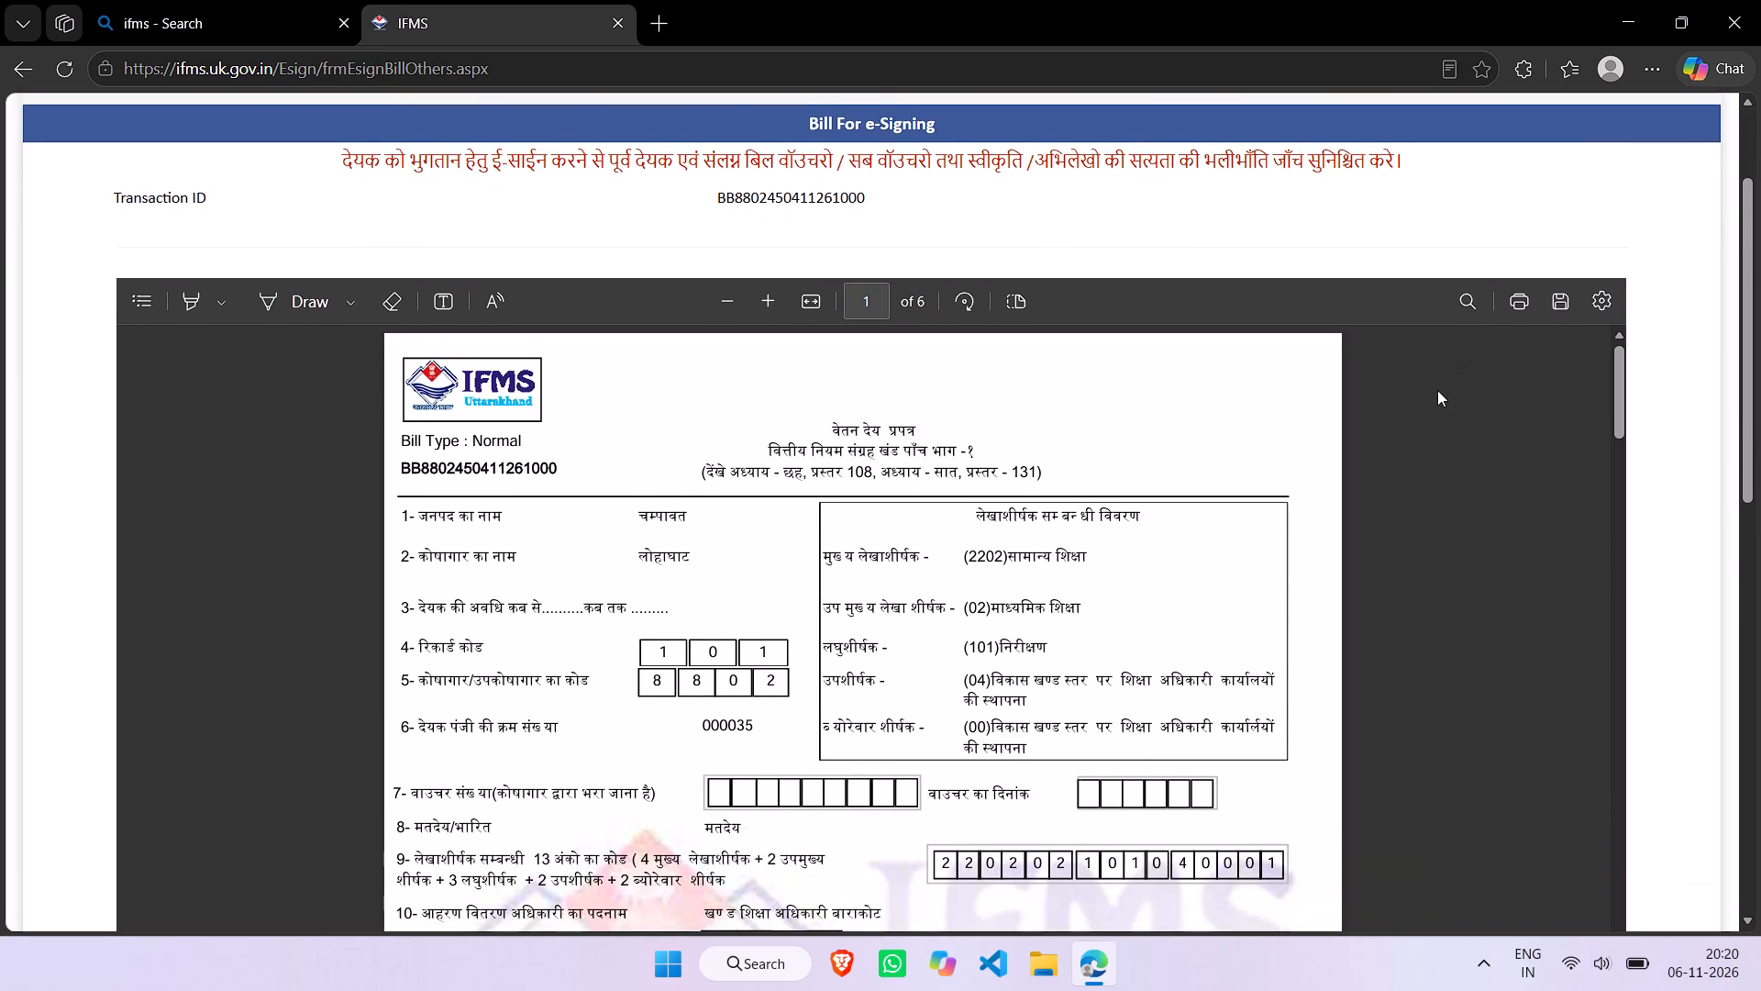
scroll(1437, 390, "down", 2)
scroll(1437, 390, "up", 5)
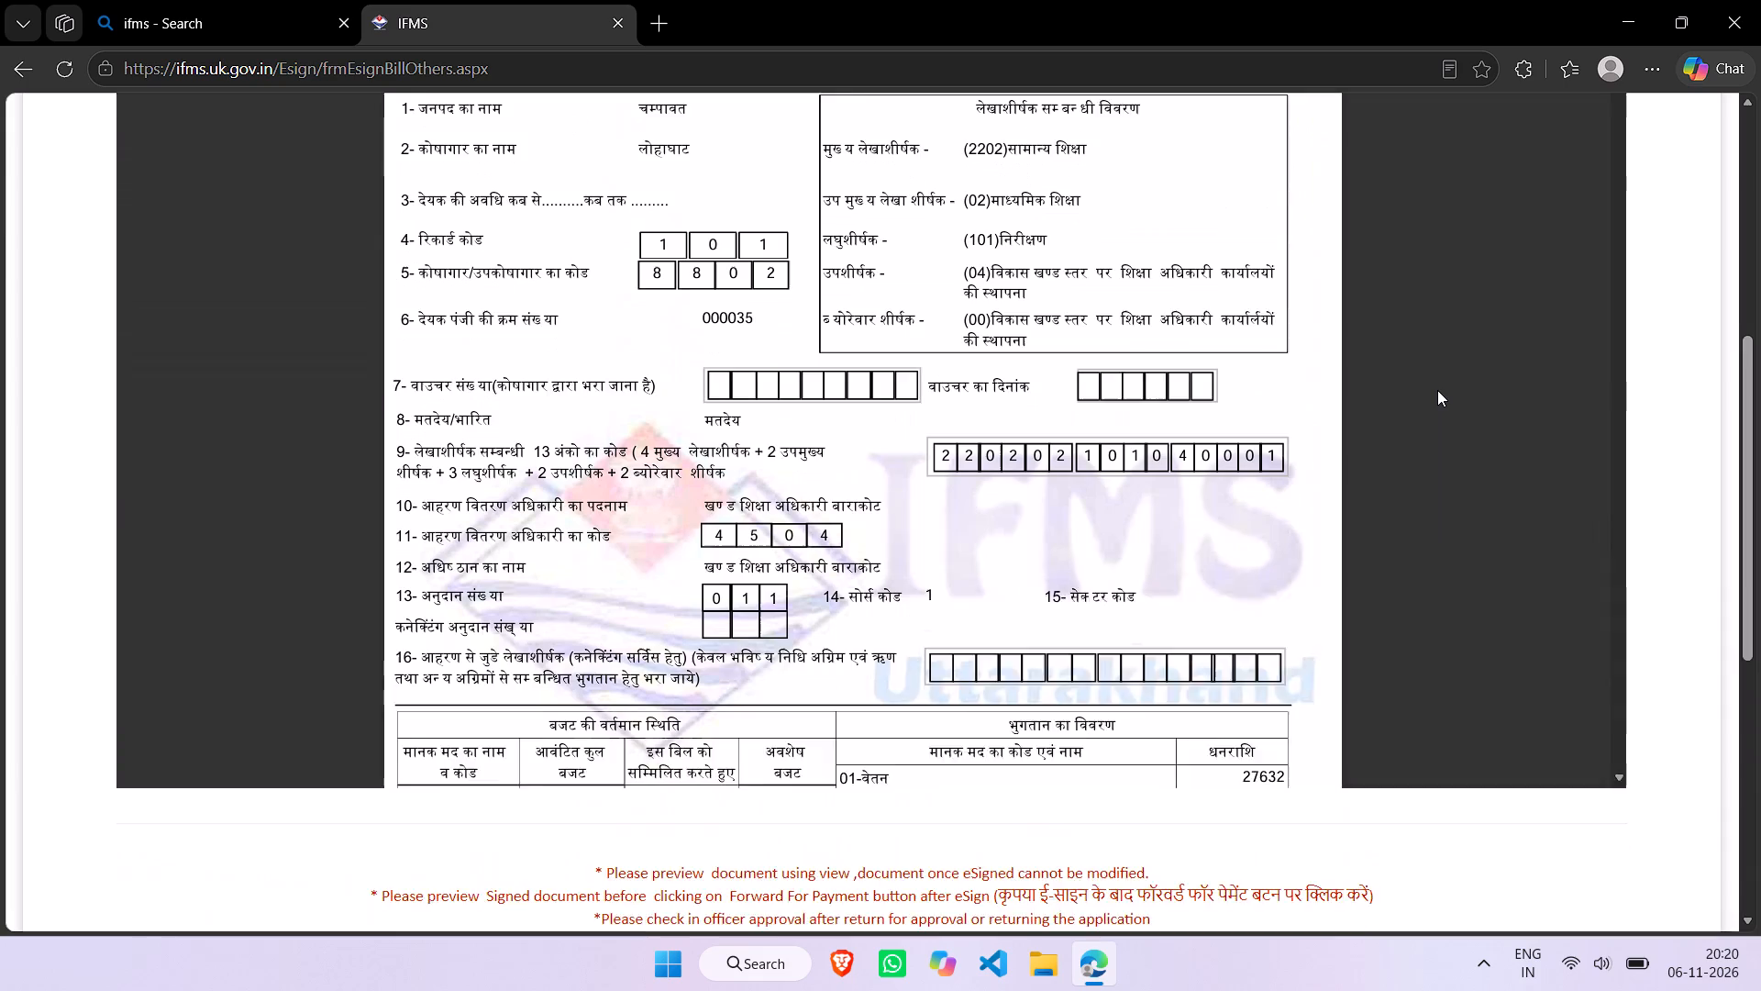
scroll(1437, 390, "up", 2)
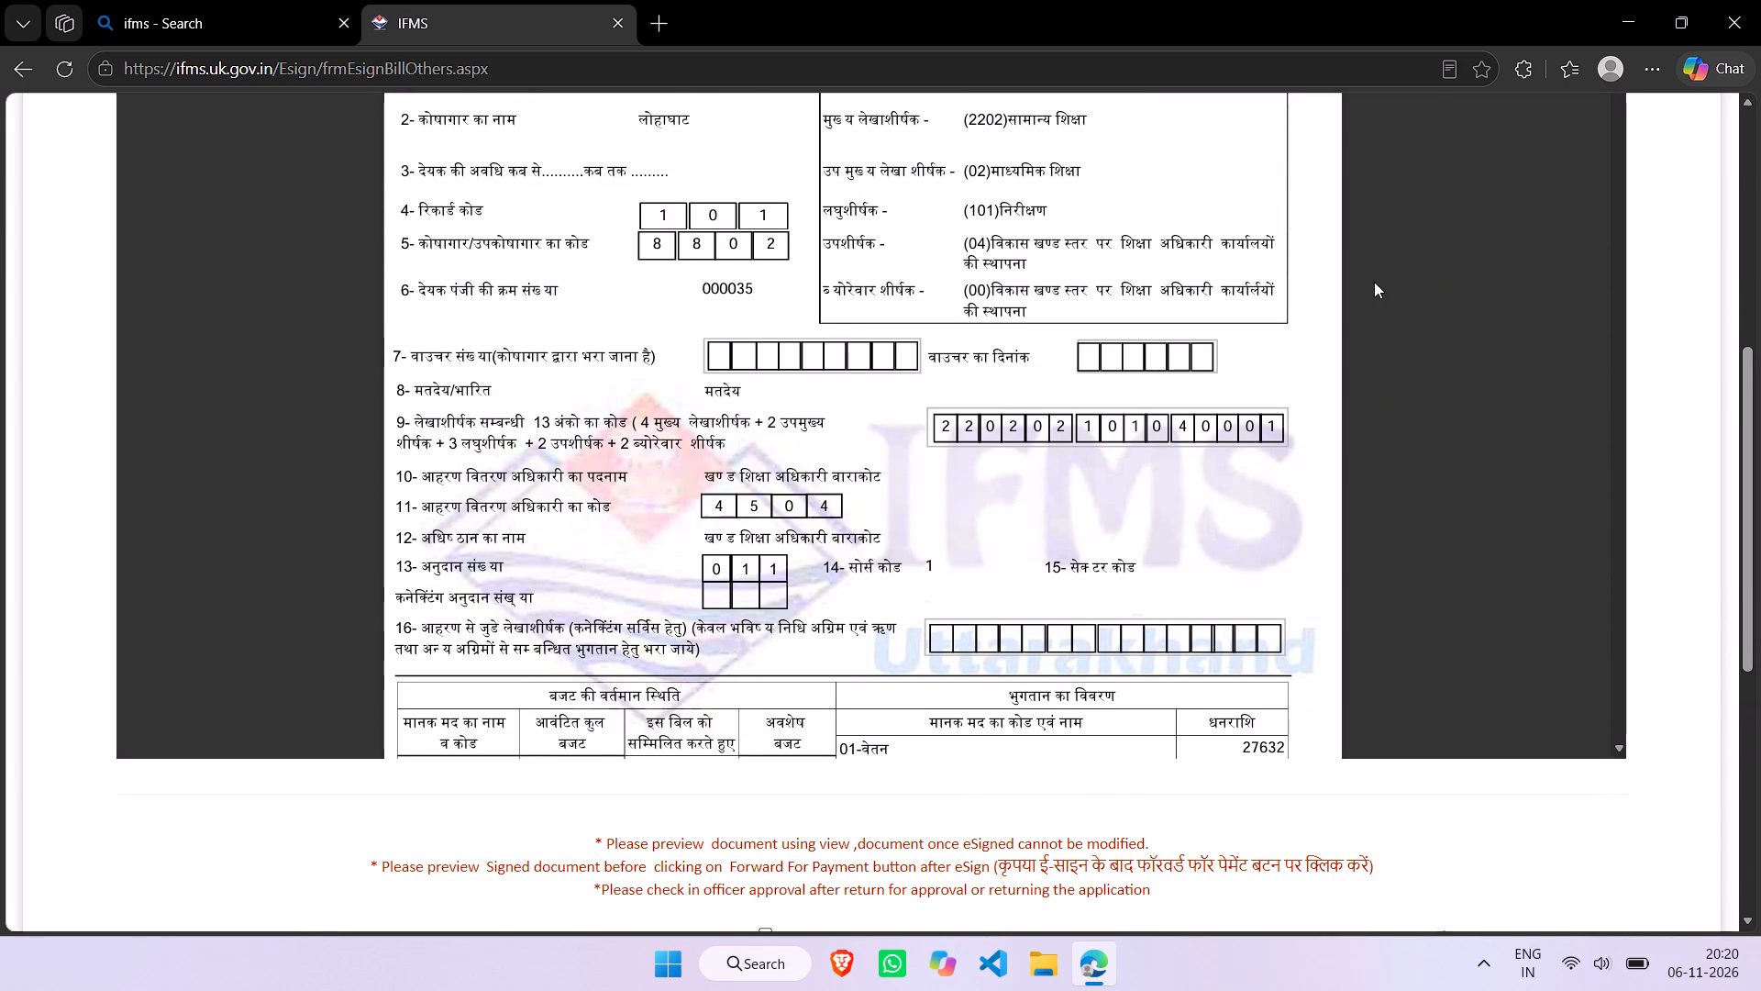
left_click_drag(1374, 282, 1429, 369)
scroll(1429, 369, "down", 3)
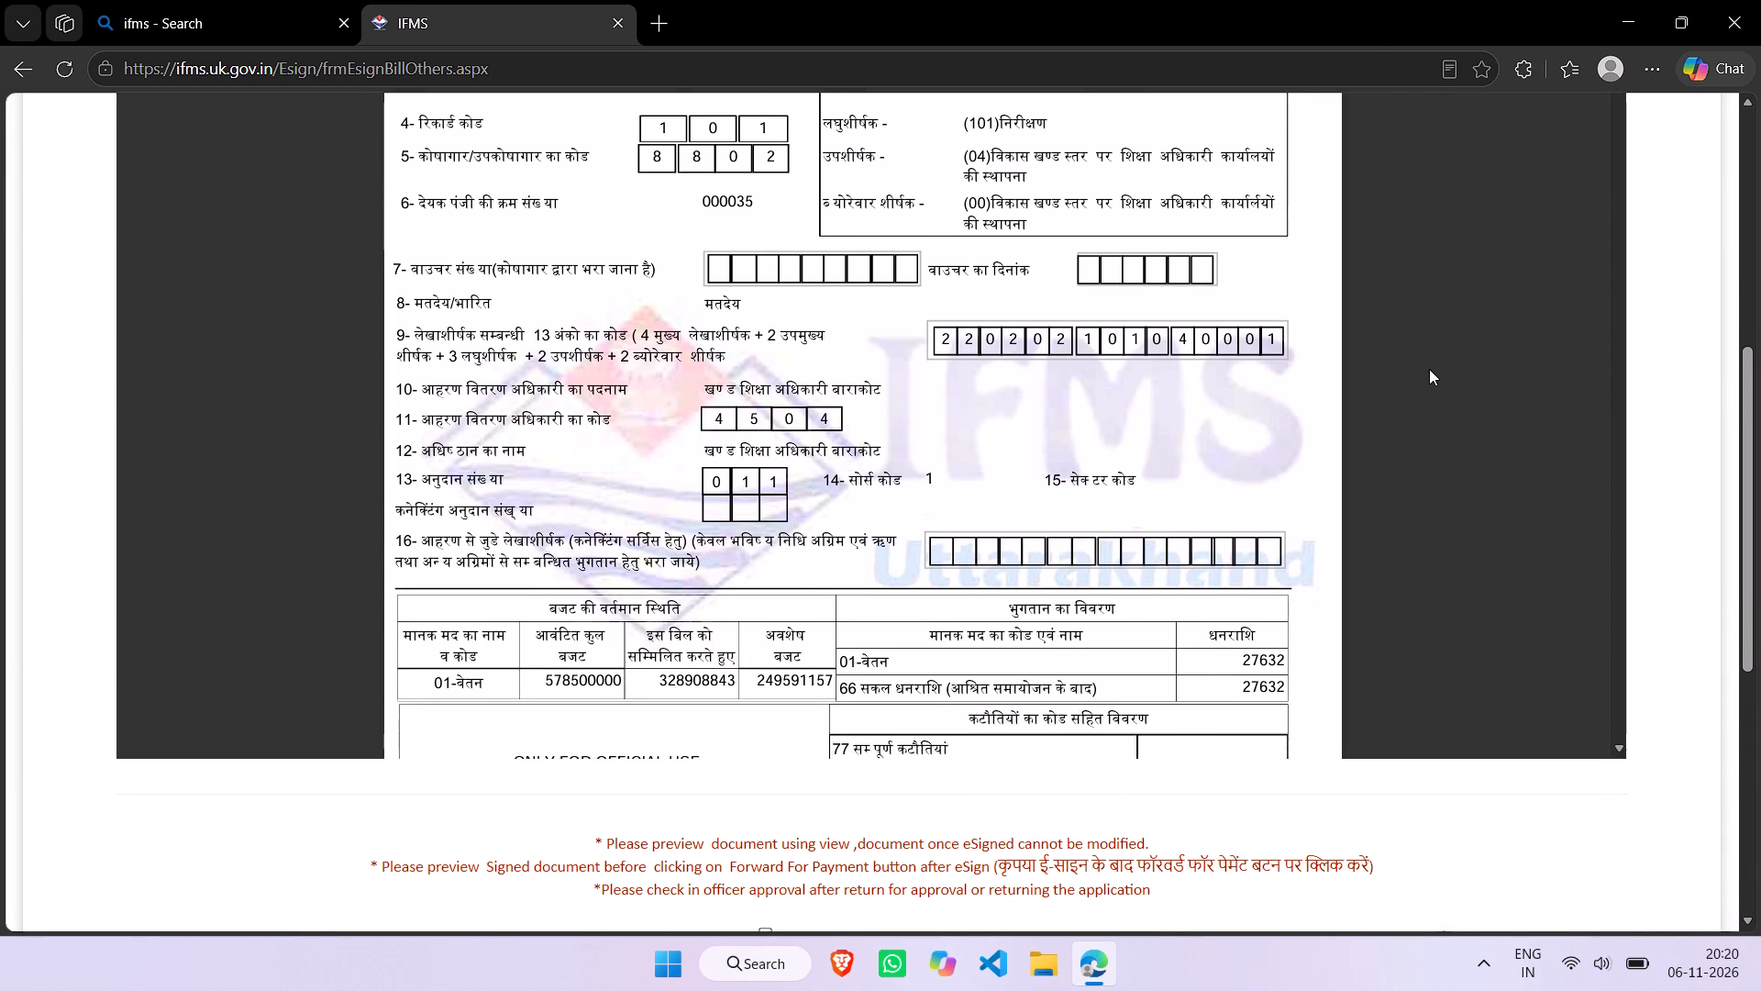
Review the remaining pages of the bill document, including the attached bonus order's distribution list and digital signatures.
scroll(1429, 369, "down", 8)
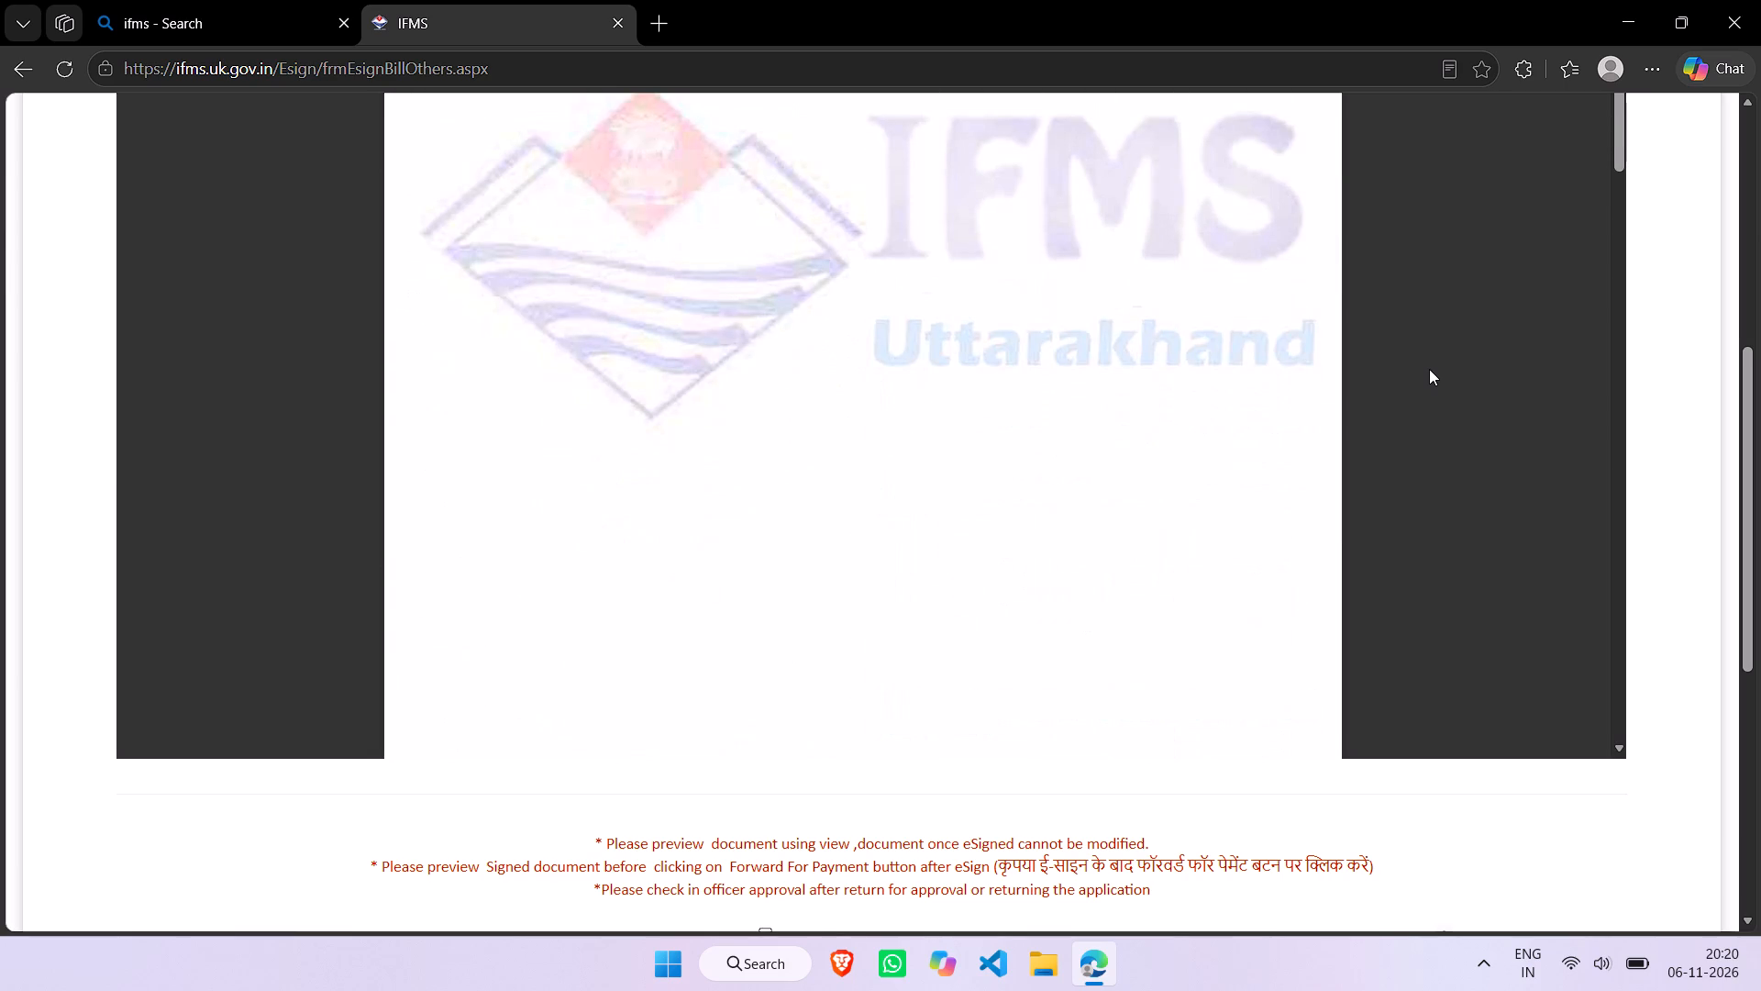
scroll(1429, 369, "down", 19)
scroll(1429, 369, "down", 11)
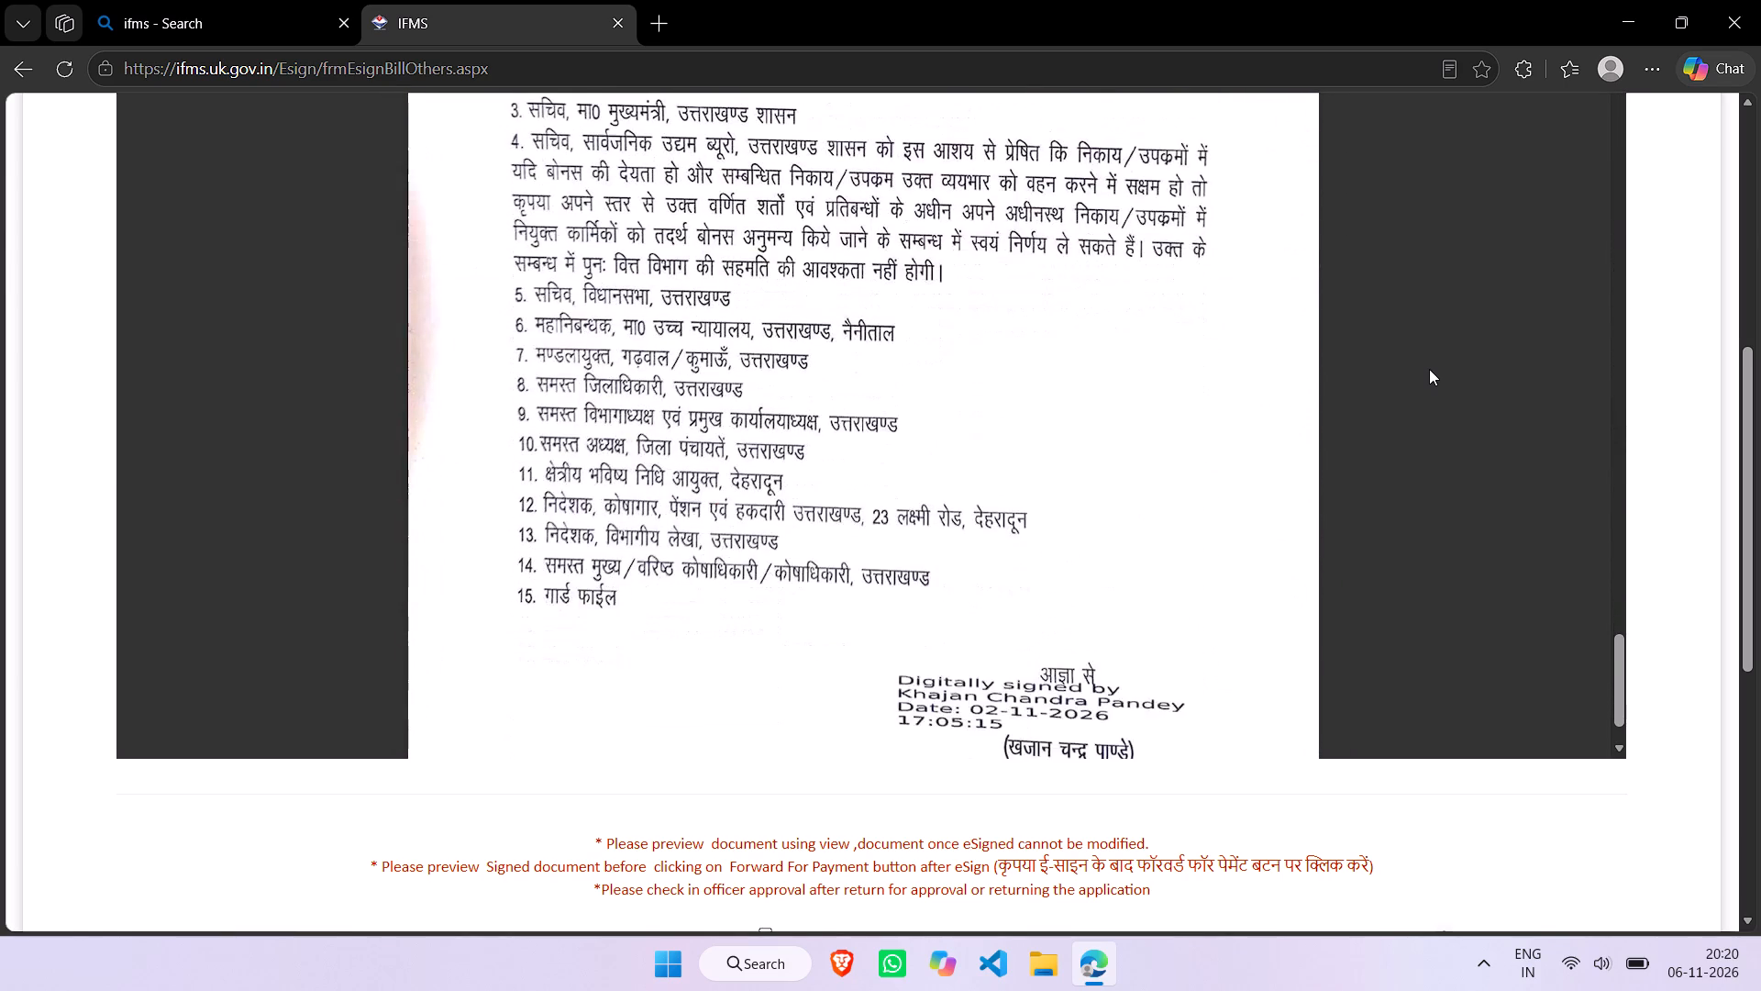
scroll(1429, 369, "down", 1)
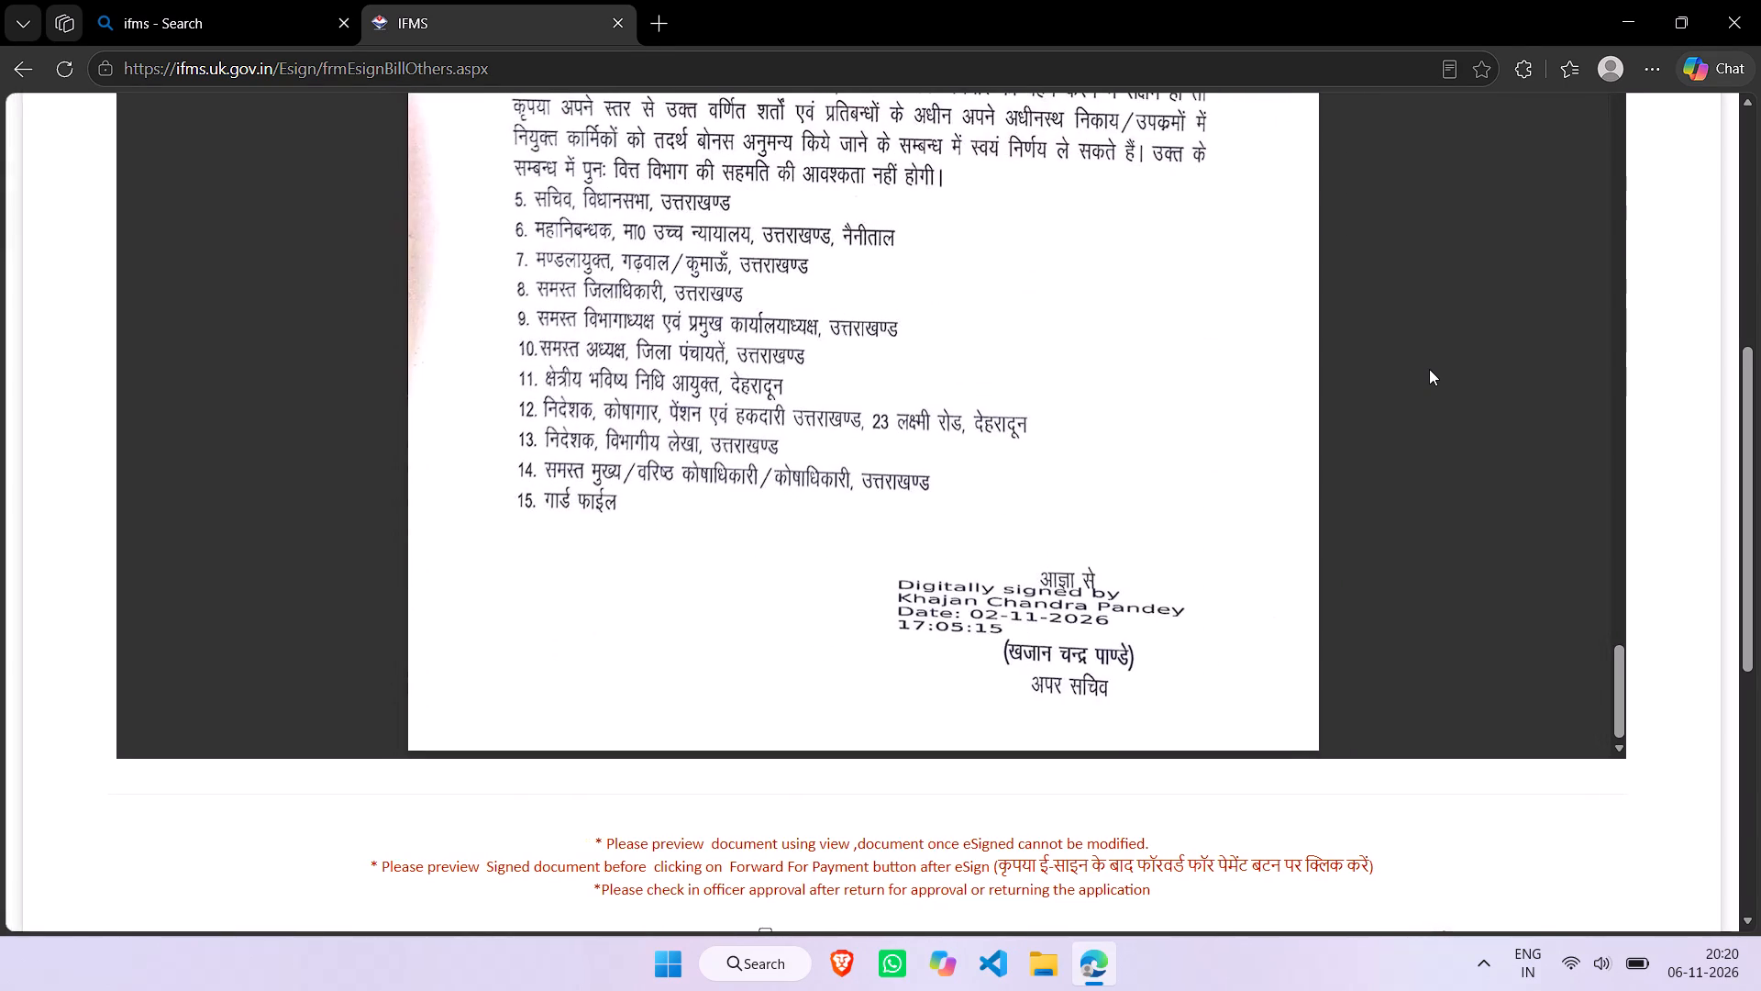
scroll(1429, 369, "up", 1)
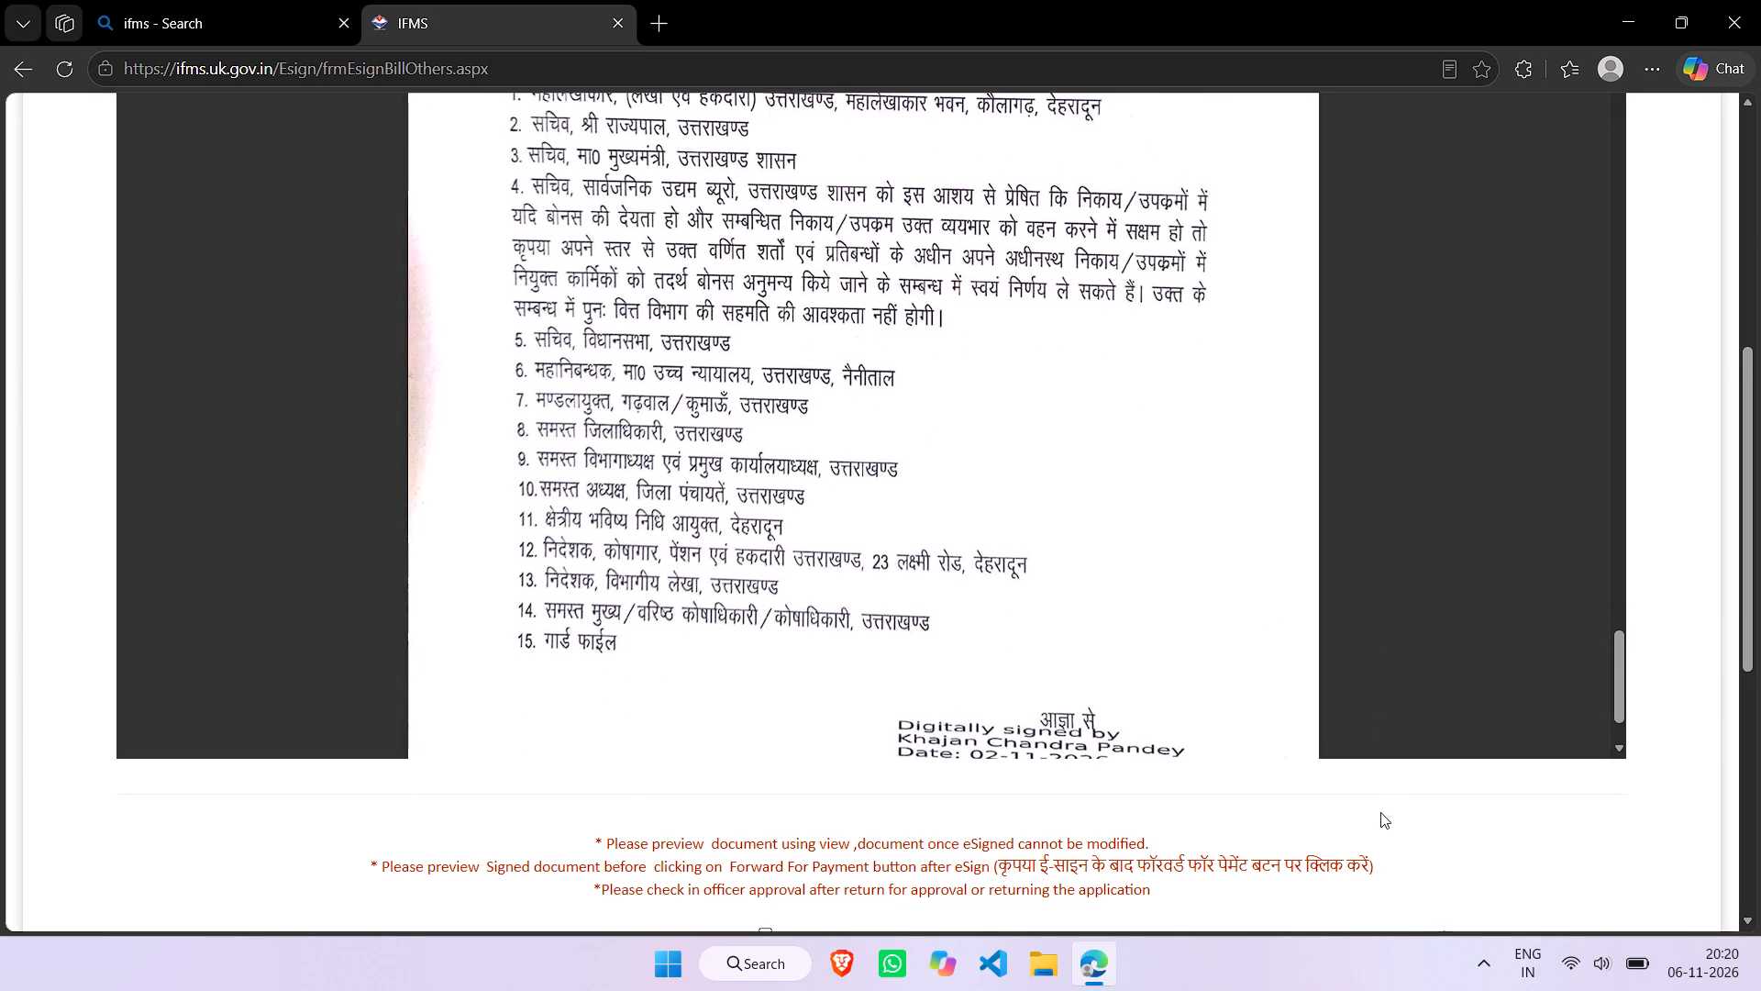
scroll(1357, 682, "up", 2)
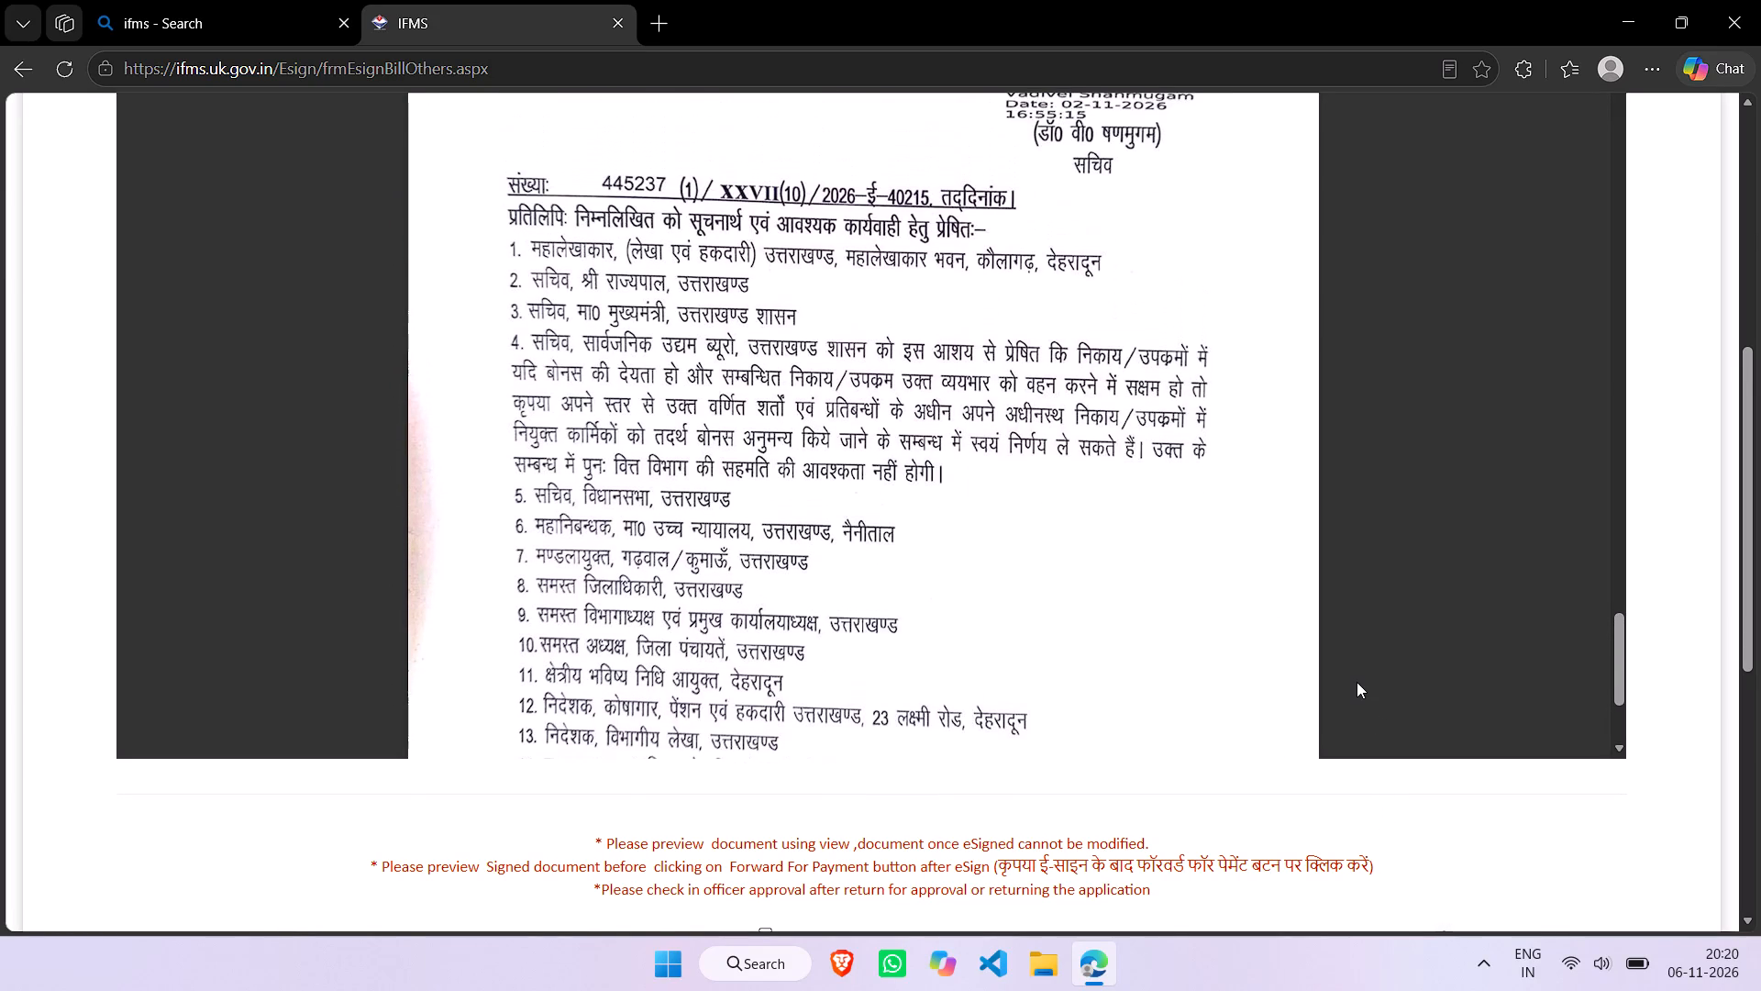
scroll(1357, 682, "down", 1)
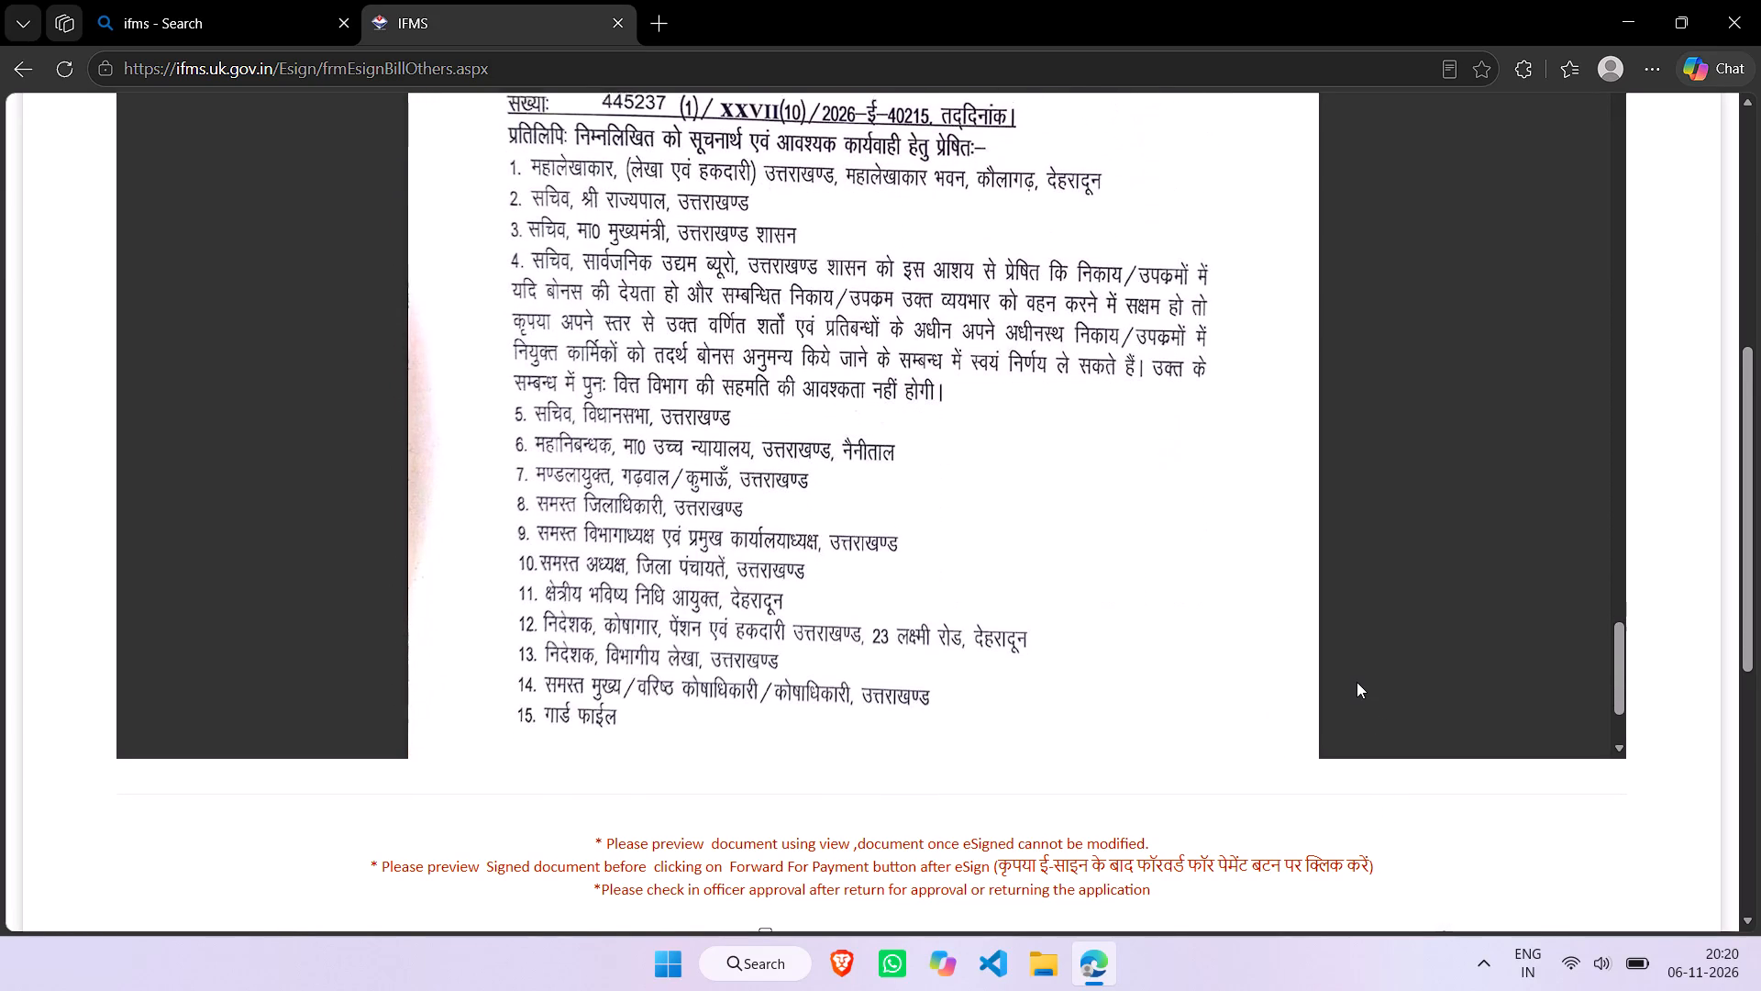
scroll(1357, 682, "down", 1)
scroll(1357, 682, "up", 1)
scroll(1357, 675, "down", 1)
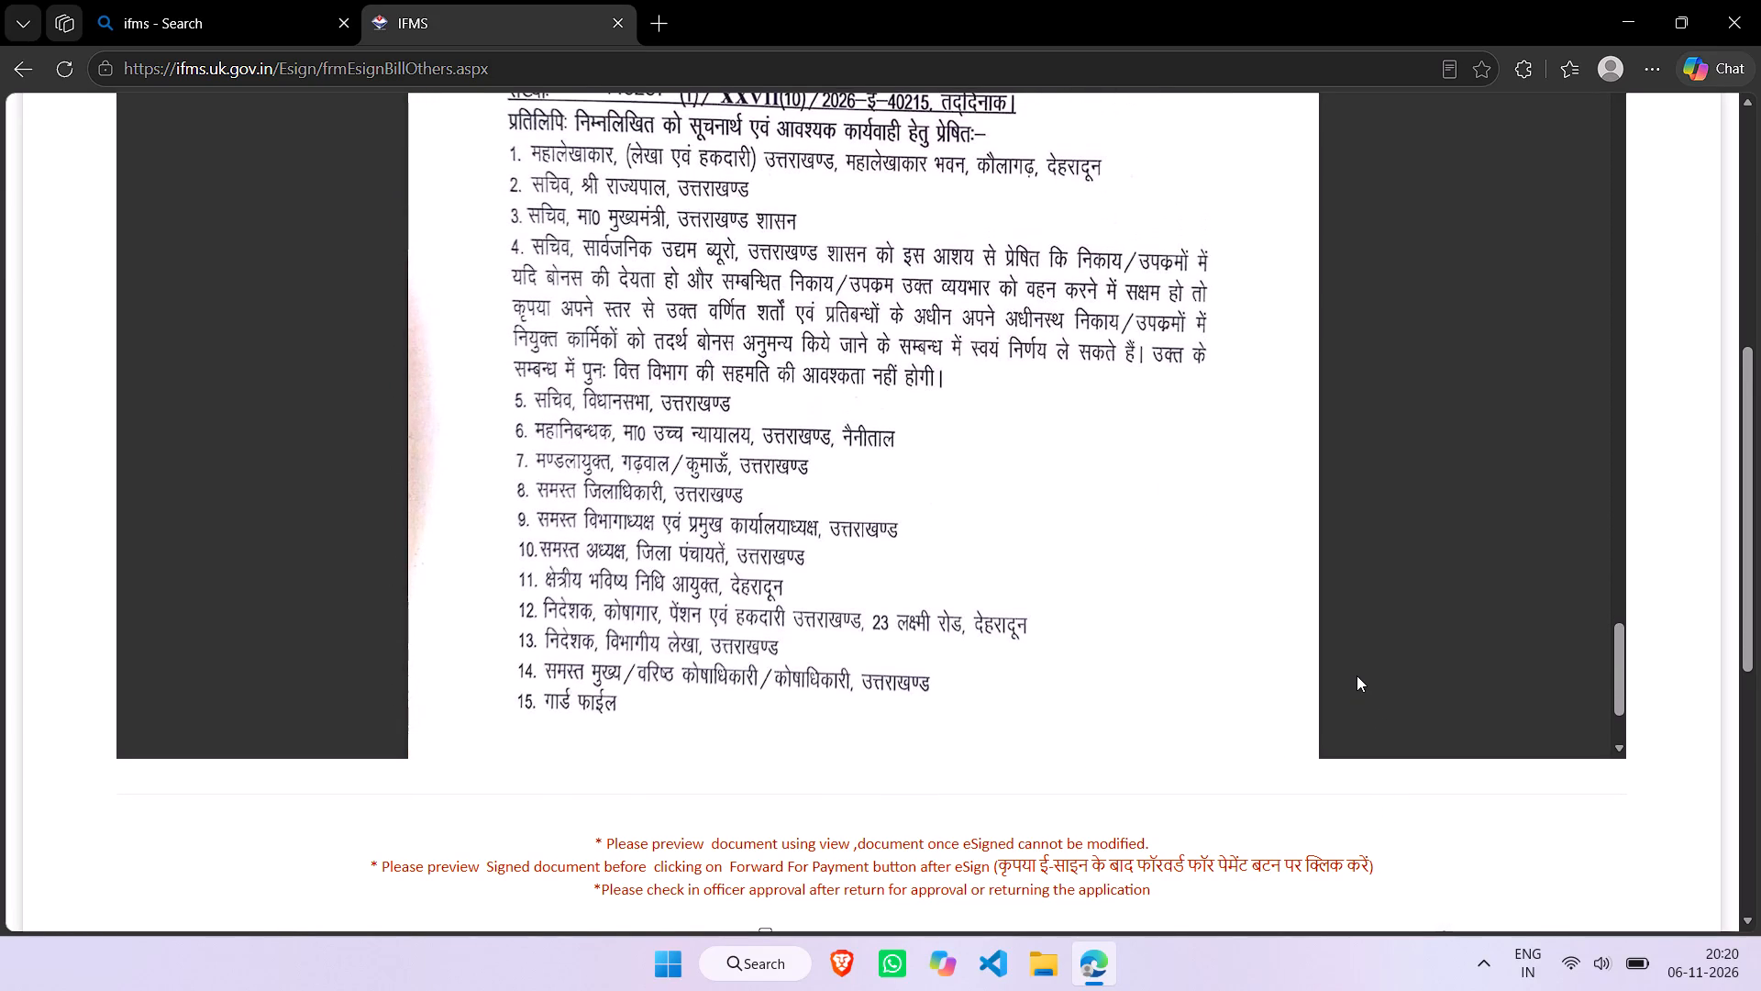
scroll(1357, 675, "right", 4)
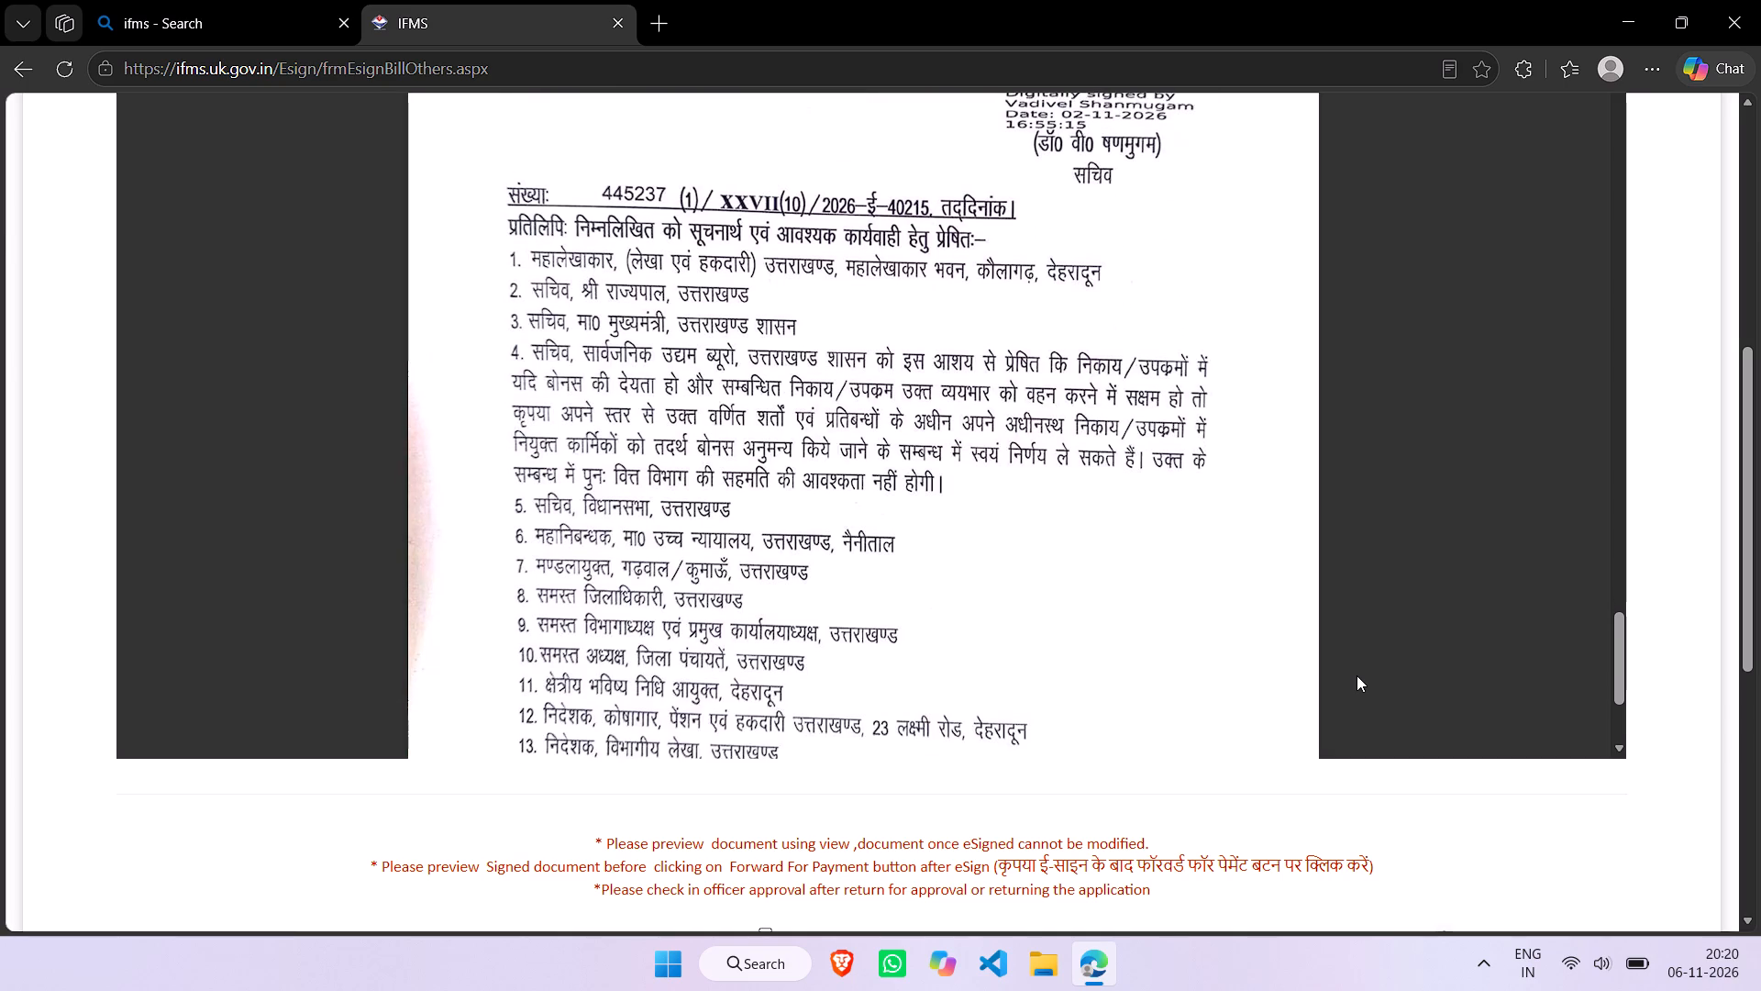
scroll(1357, 675, "right", 7)
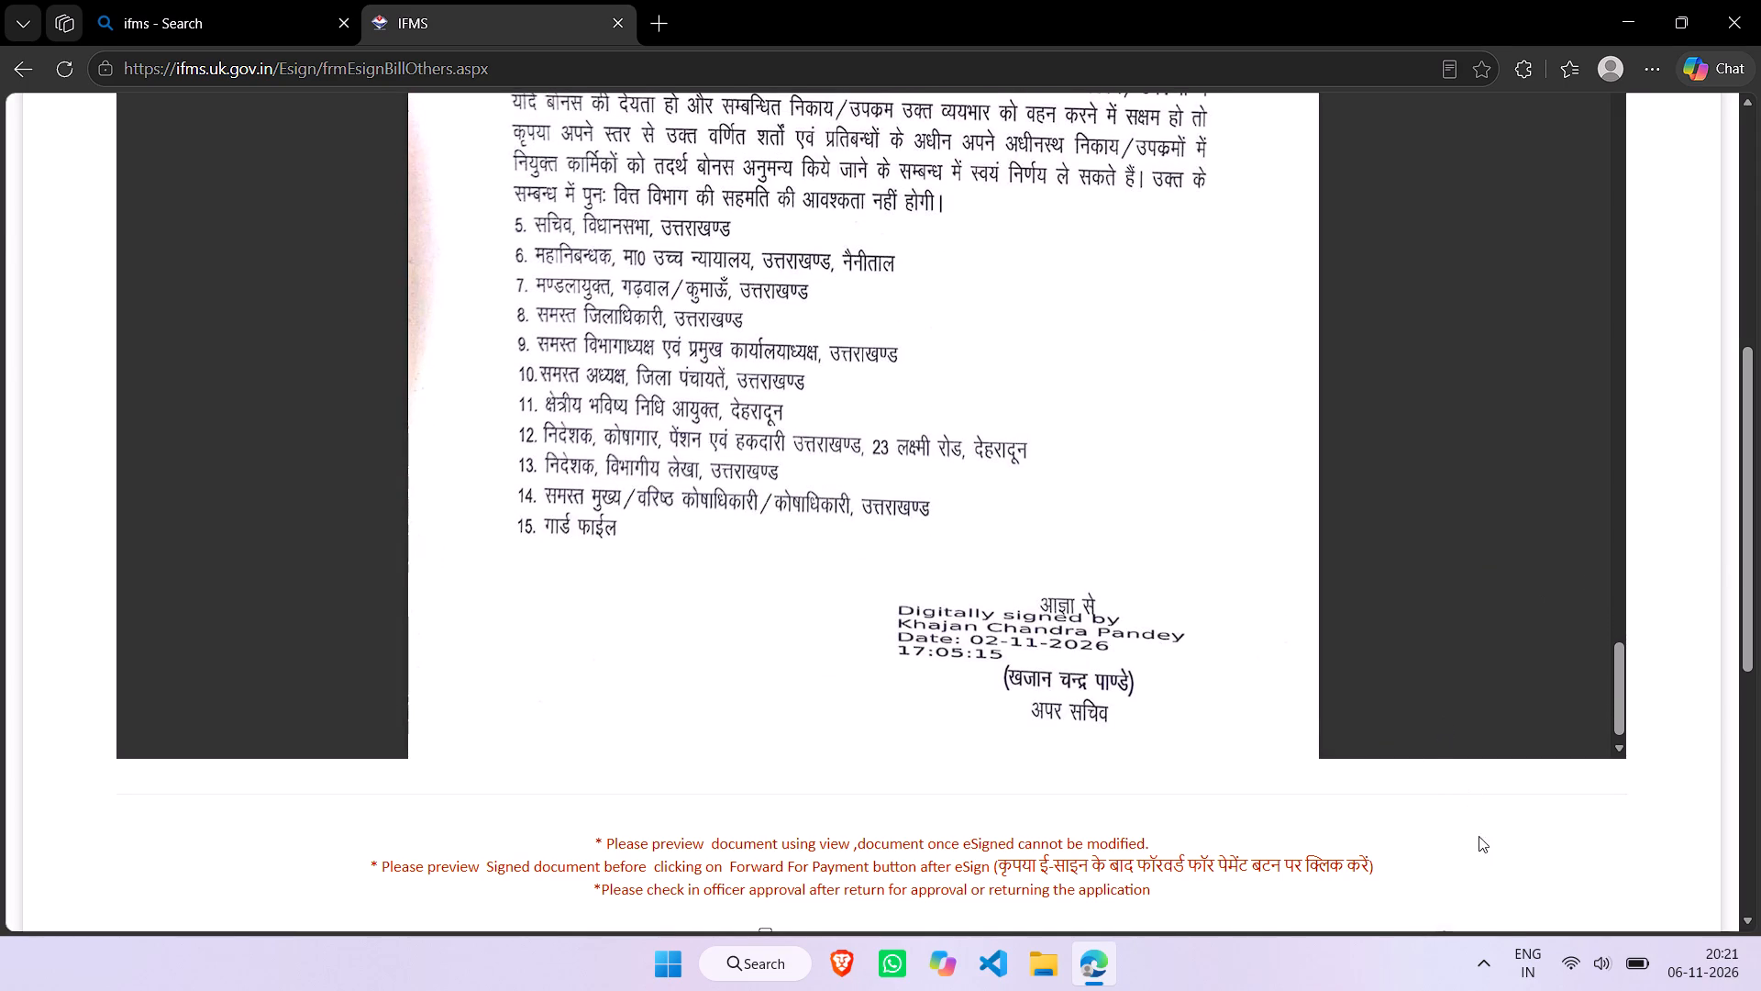
Mark the bill as Approved with the remark "ok", choose e-Sign as the digital signing method and proceed.
left_click(1479, 864)
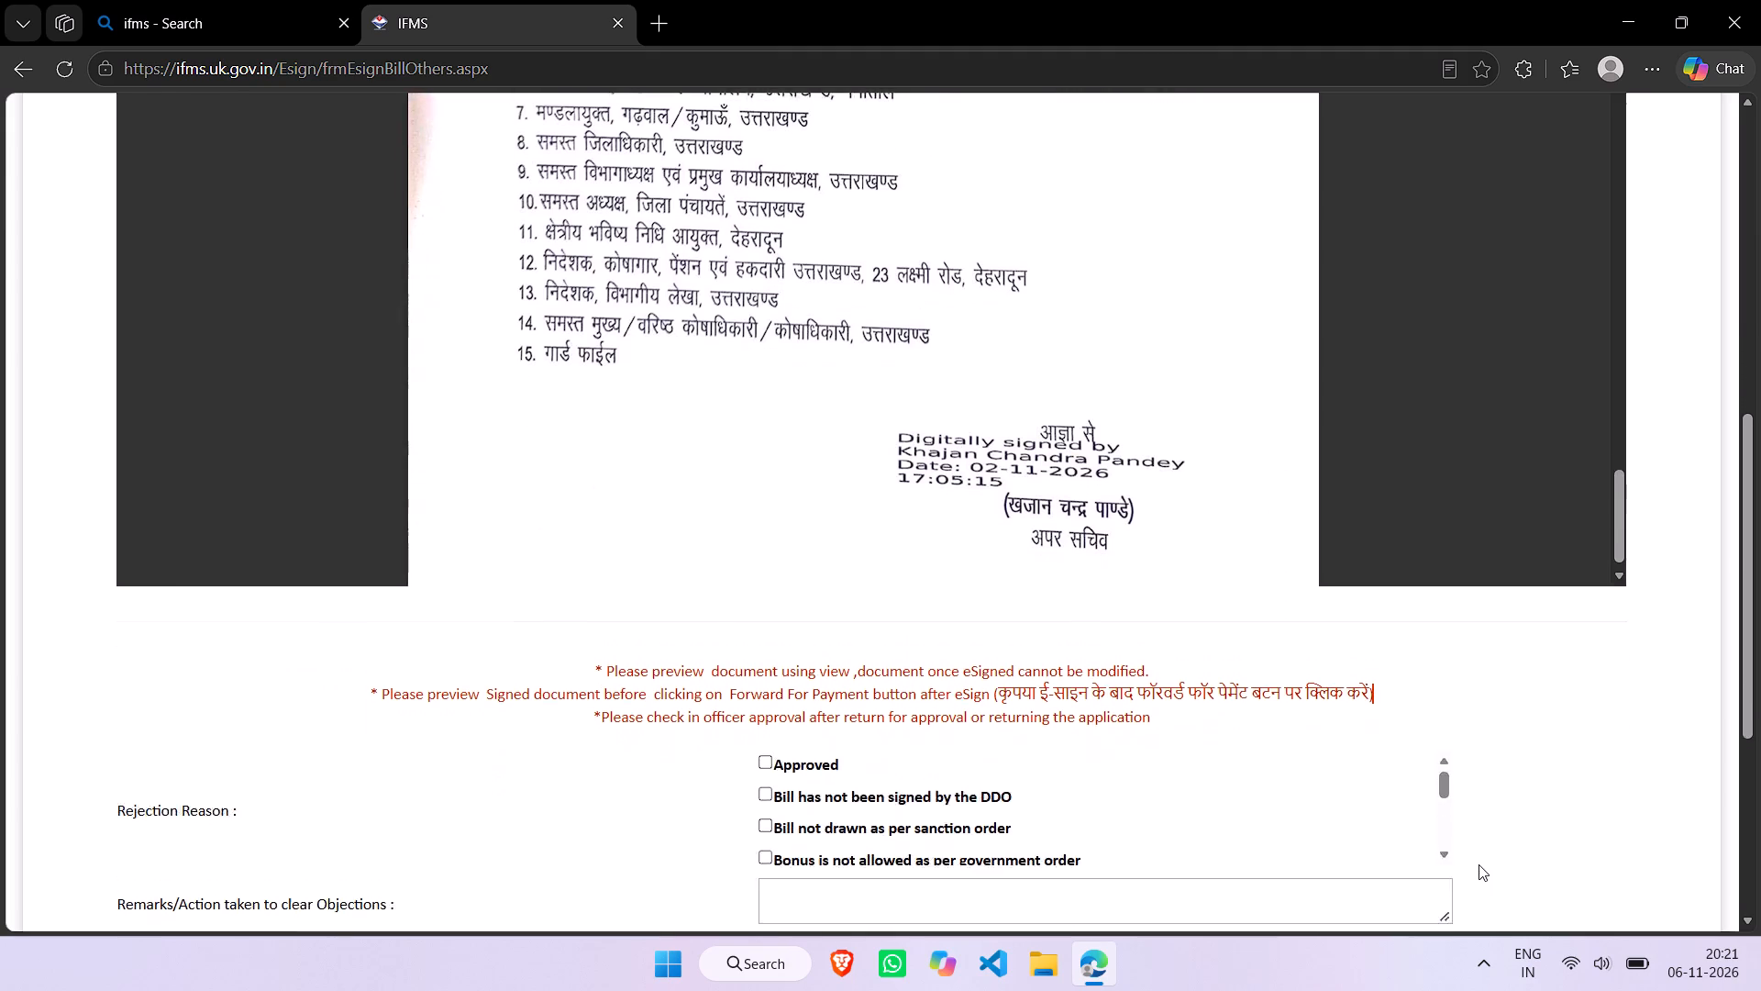
scroll(1479, 864, "down", 4)
scroll(1479, 864, "left", 5)
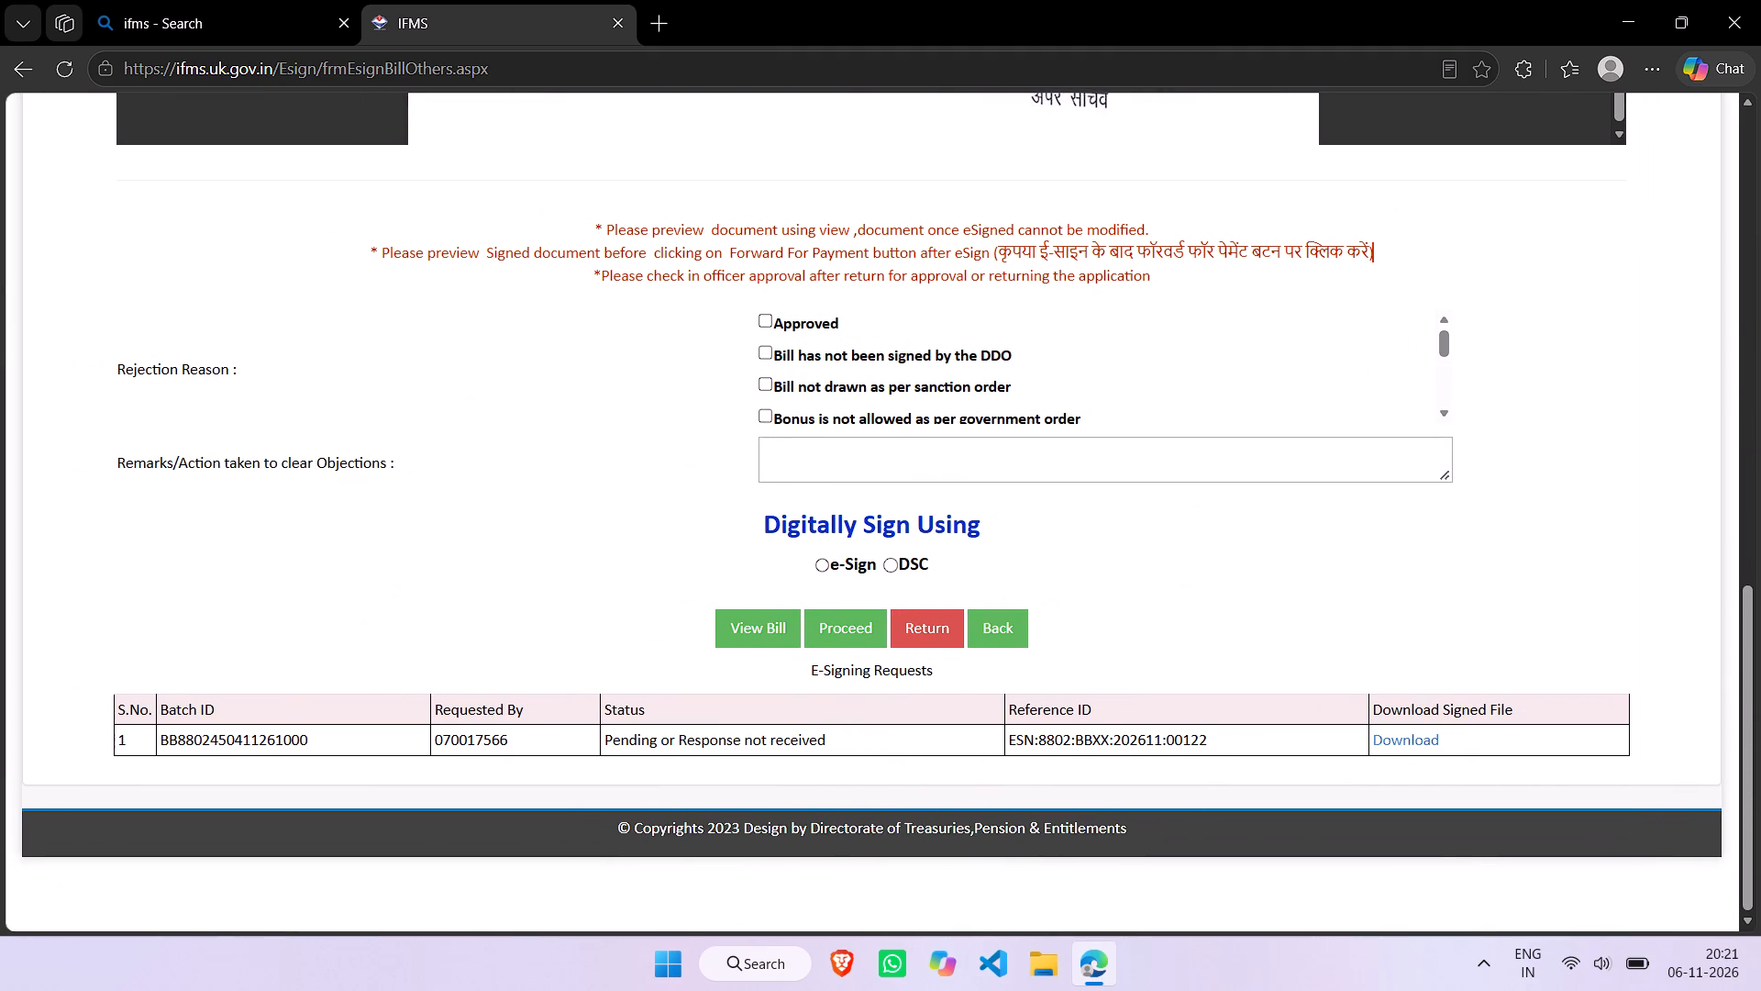
left_click(768, 323)
left_click(811, 462)
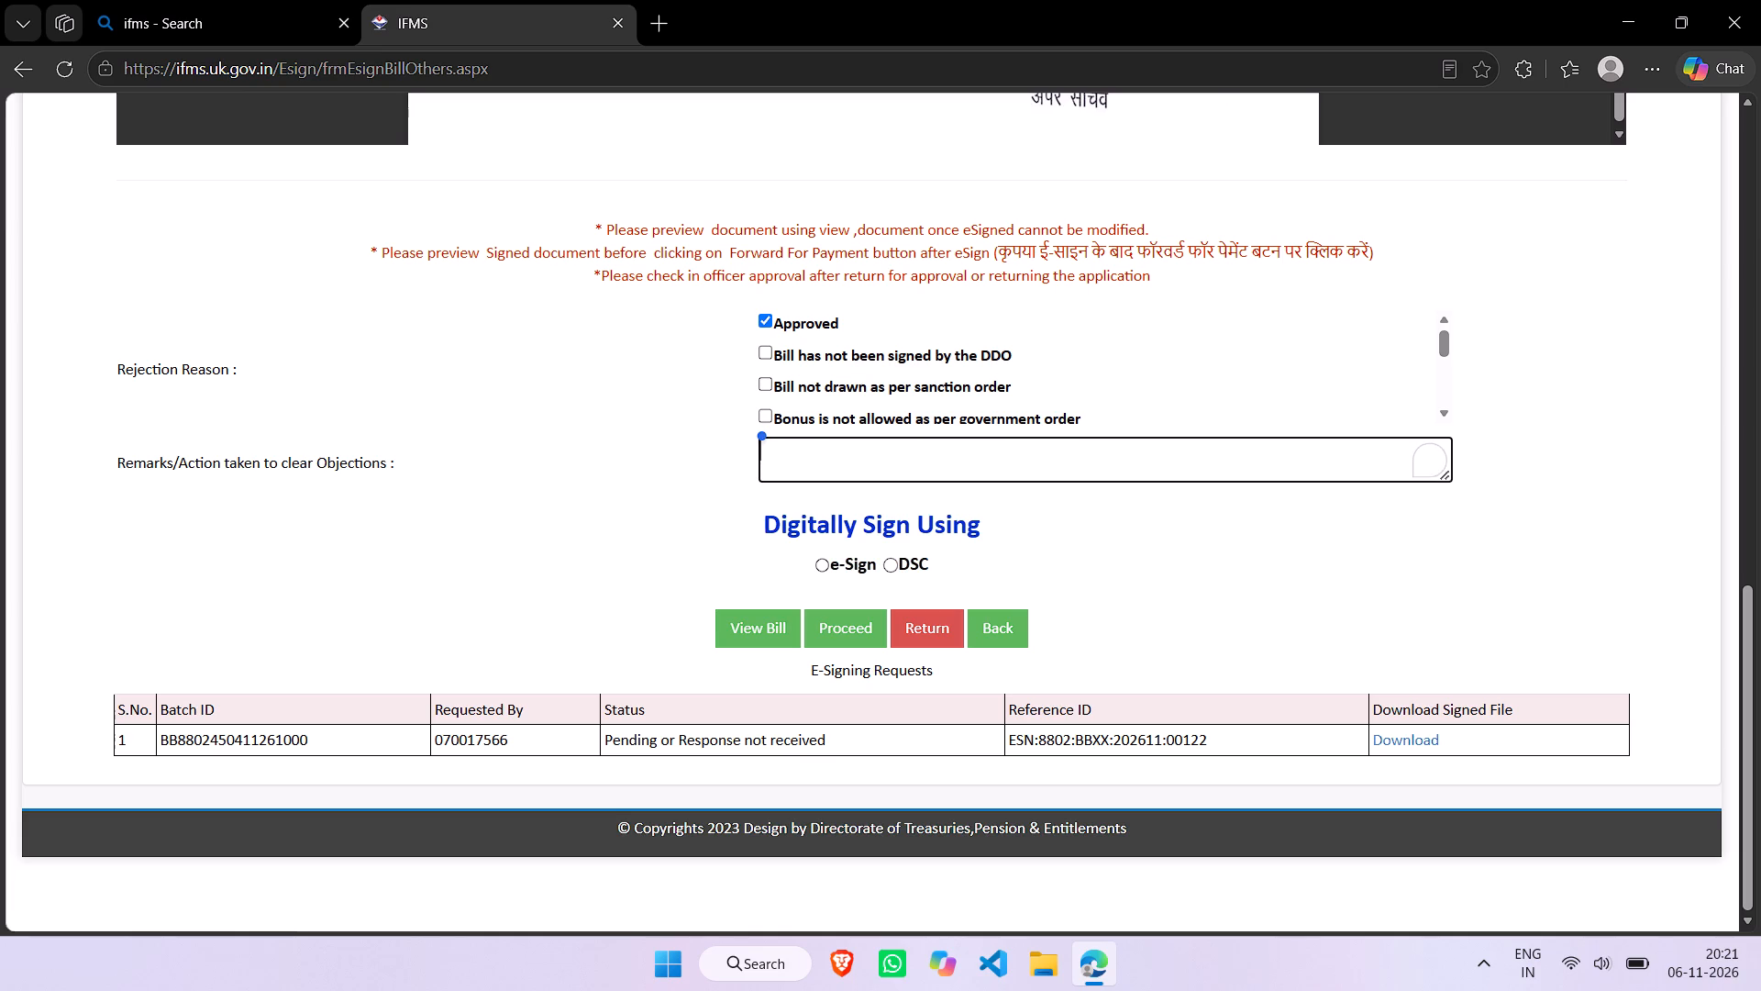
key("o")
key("k")
left_click(820, 564)
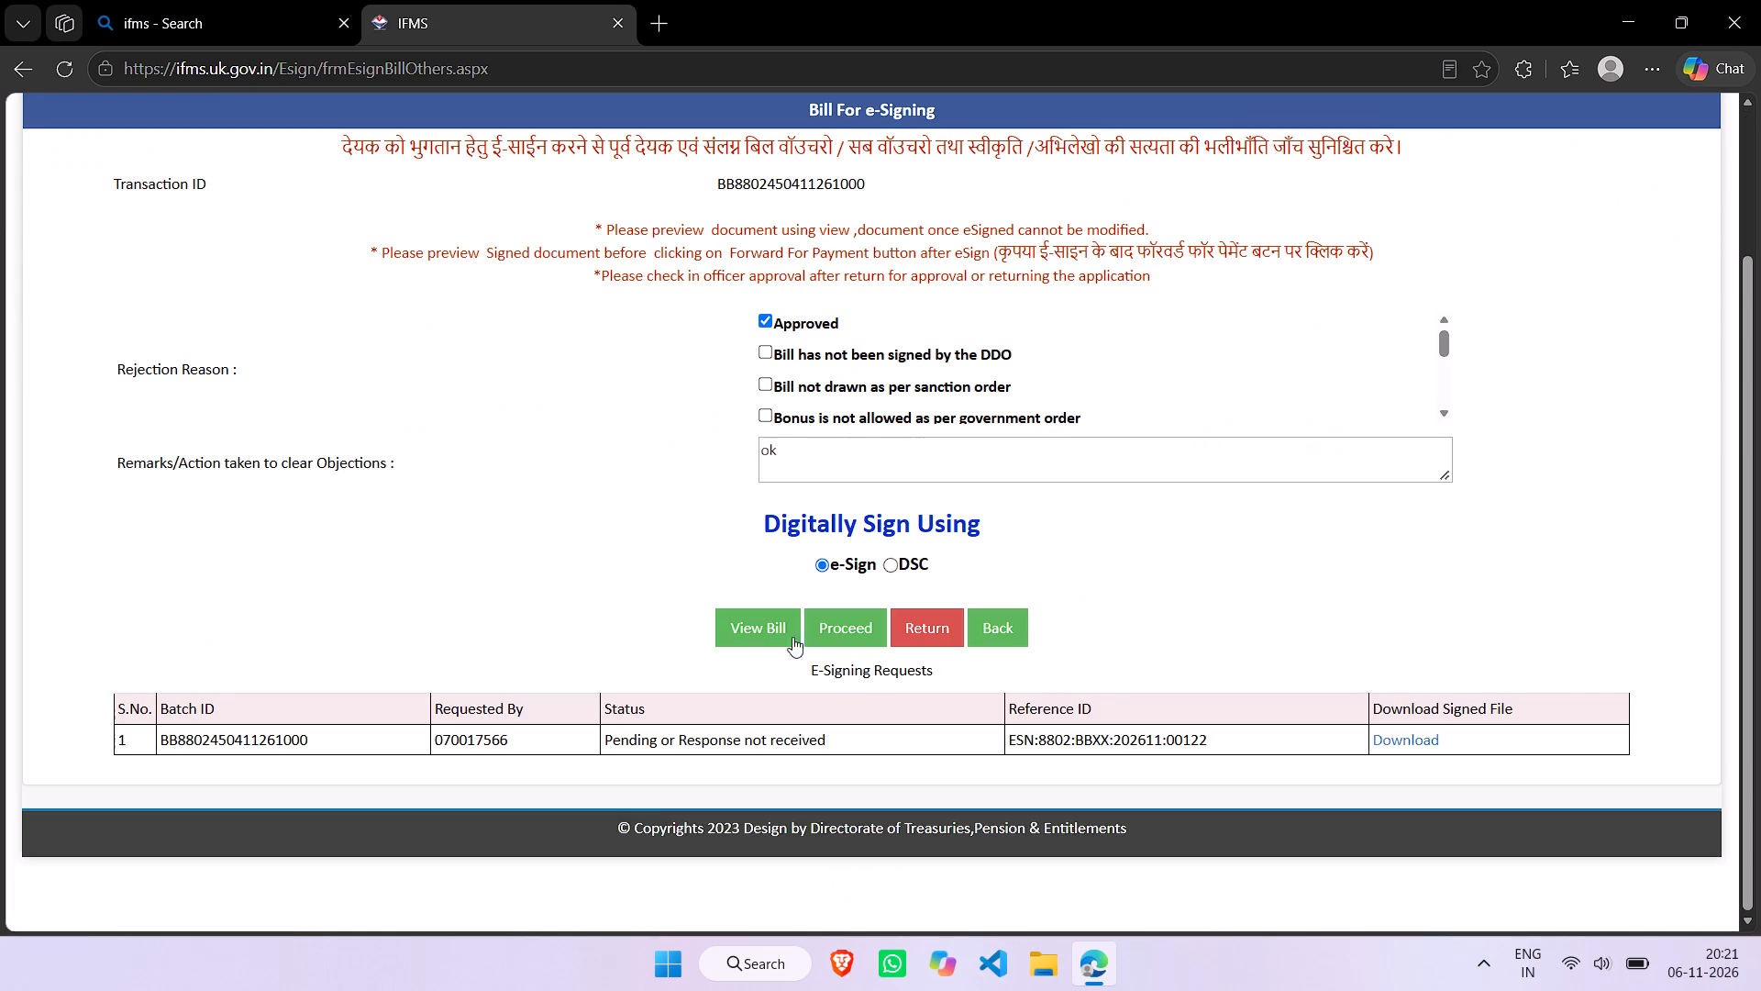
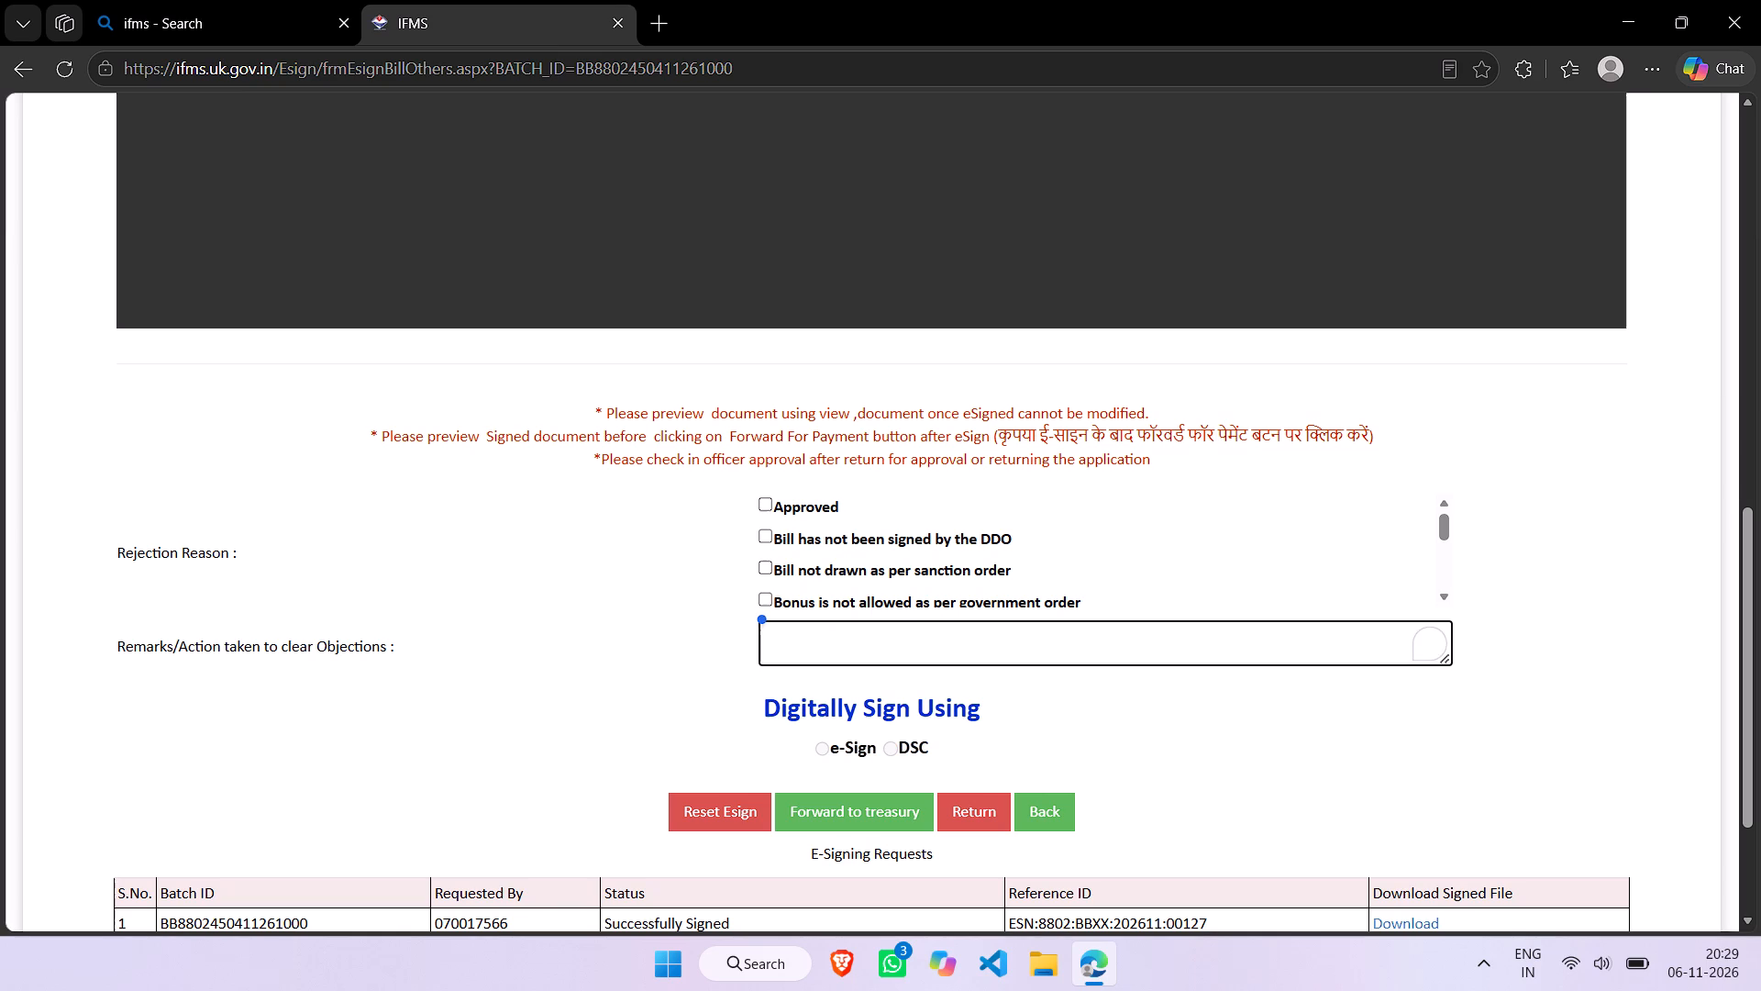
Enter the remark "ok" for the successfully signed Miscellaneous bill and forward it to the treasury.
key("o")
key("k")
left_click(868, 801)
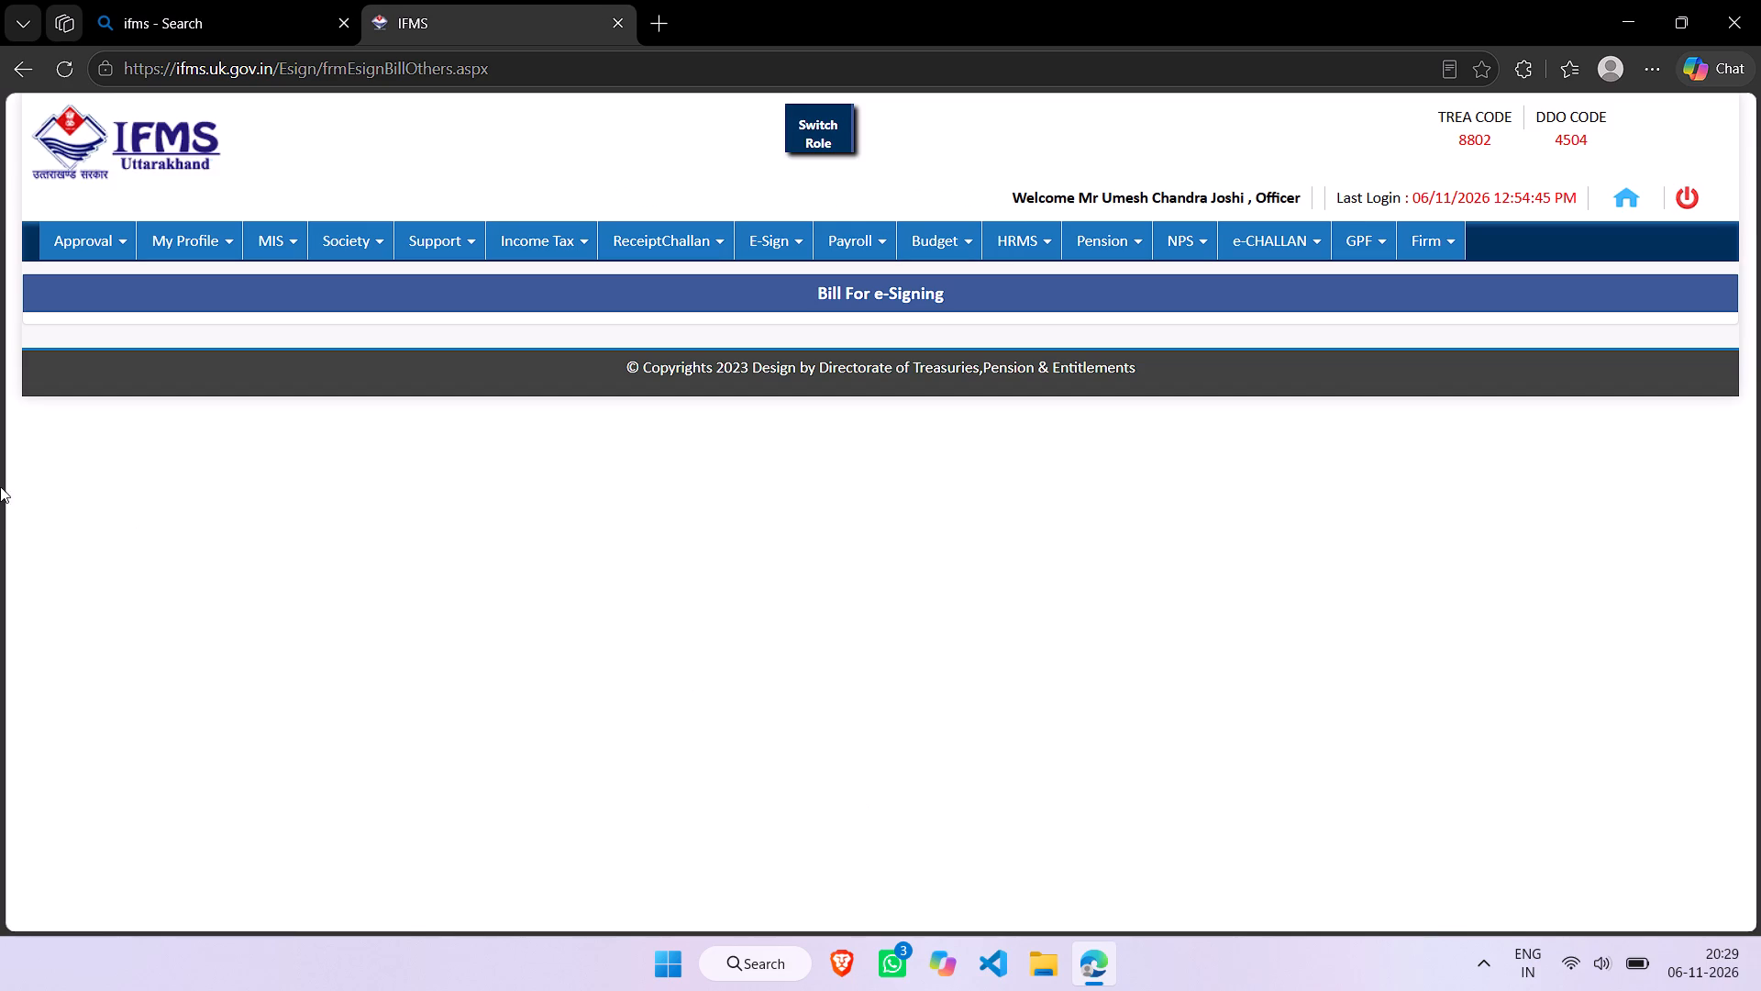
Check the OP bills category for bills awaiting e-signing.
left_click(117, 245)
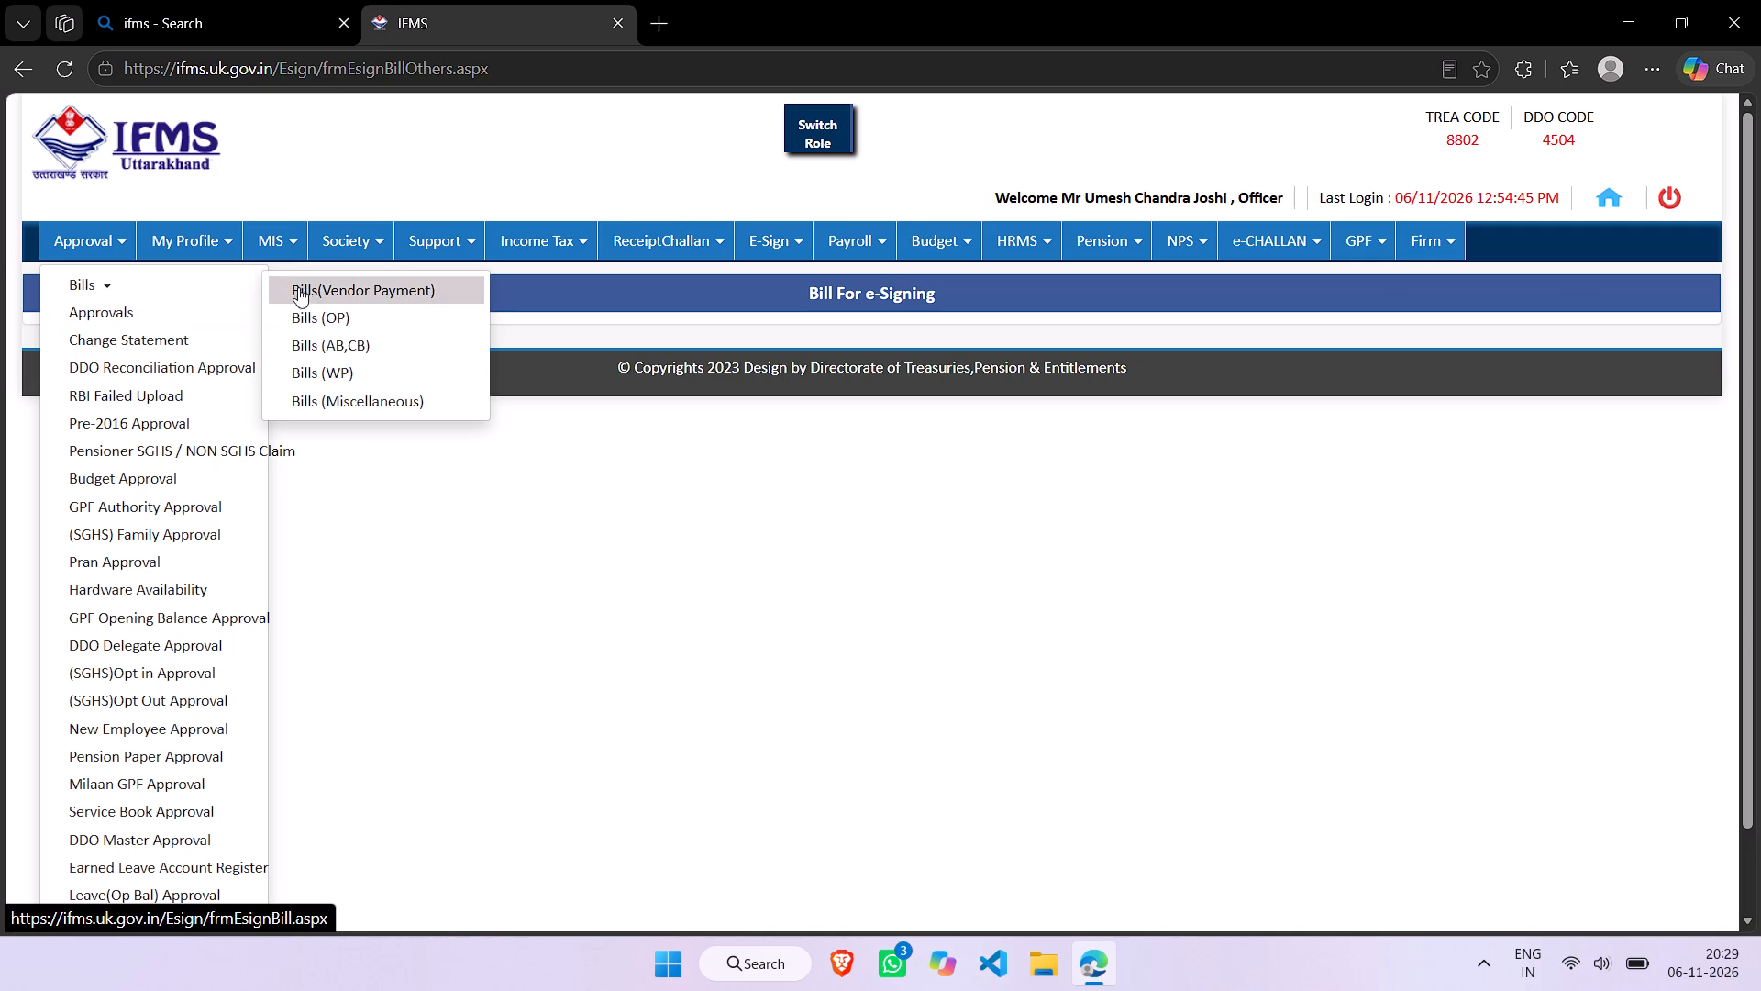
left_click(321, 312)
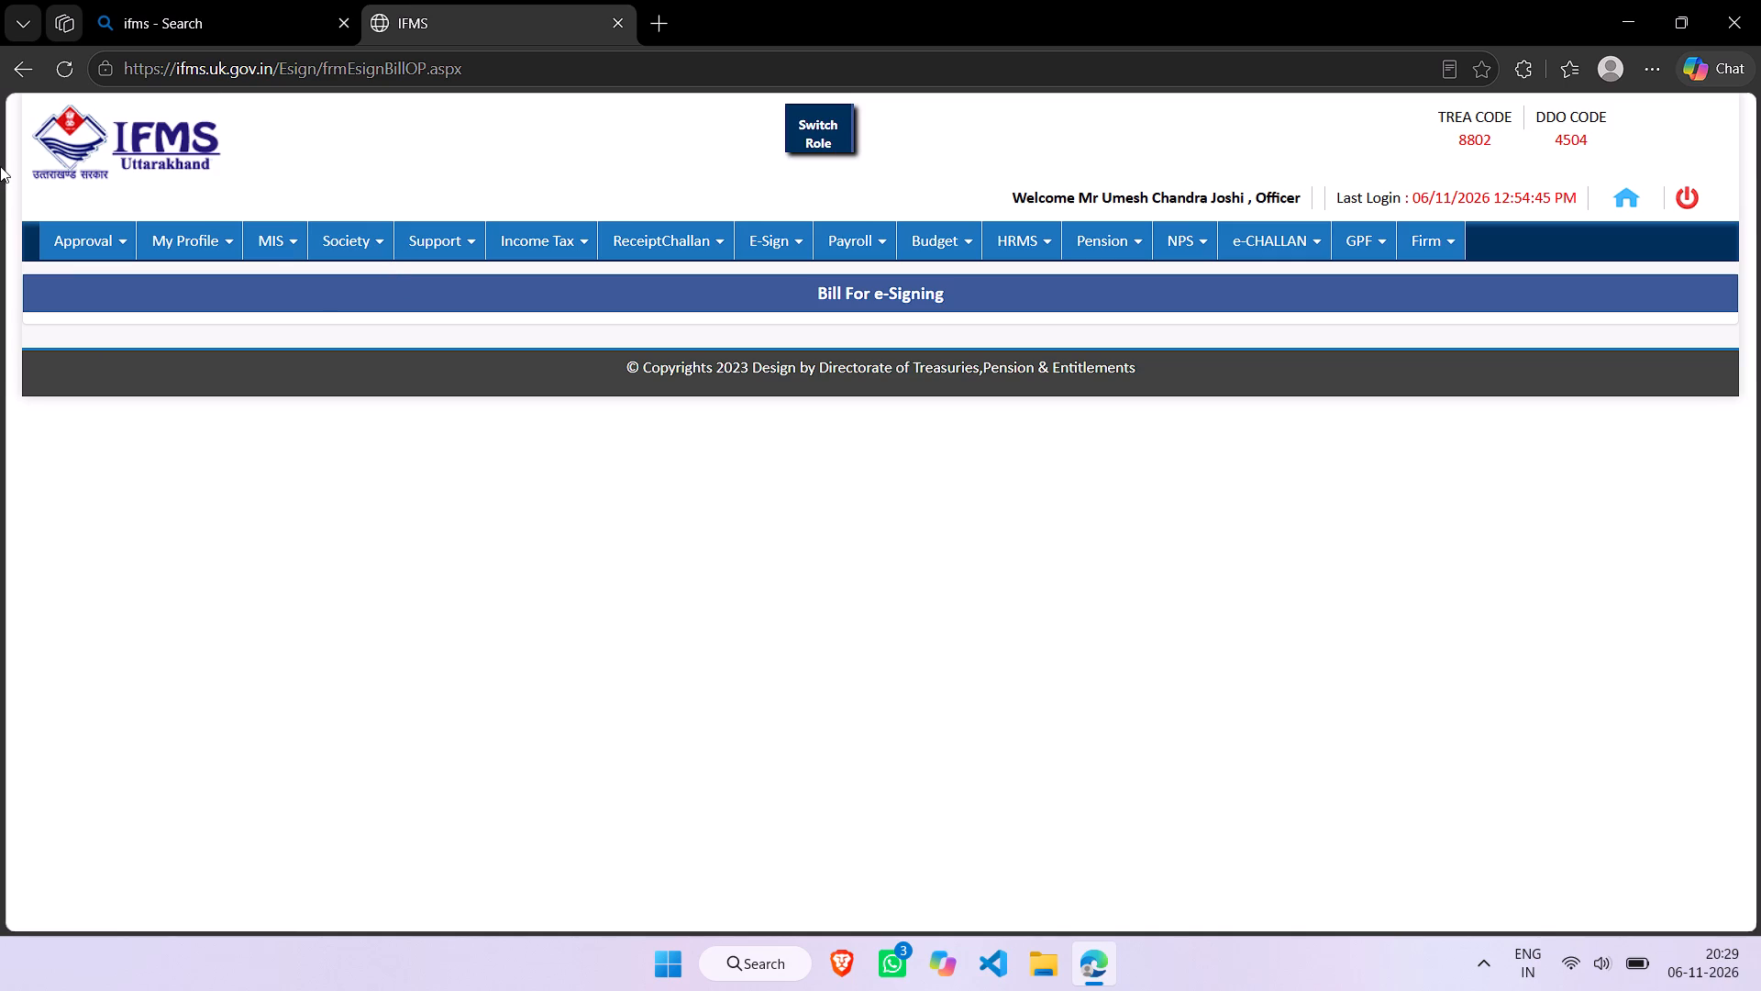
left_click(123, 241)
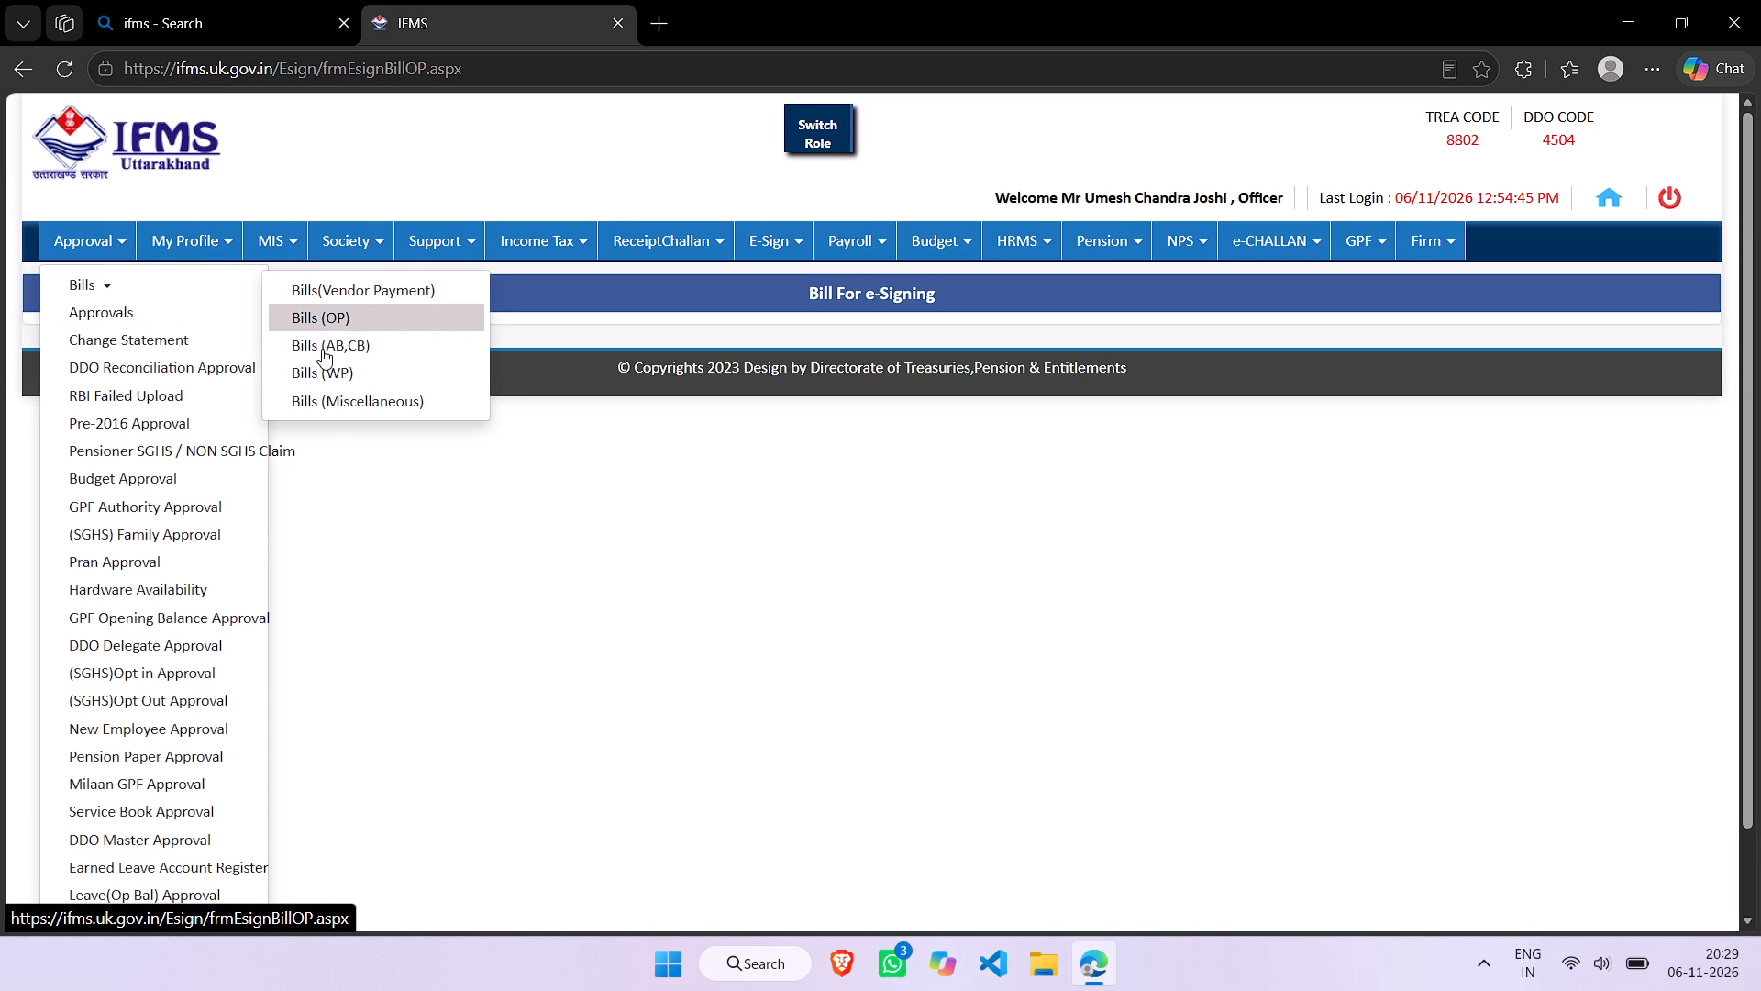
left_click(325, 350)
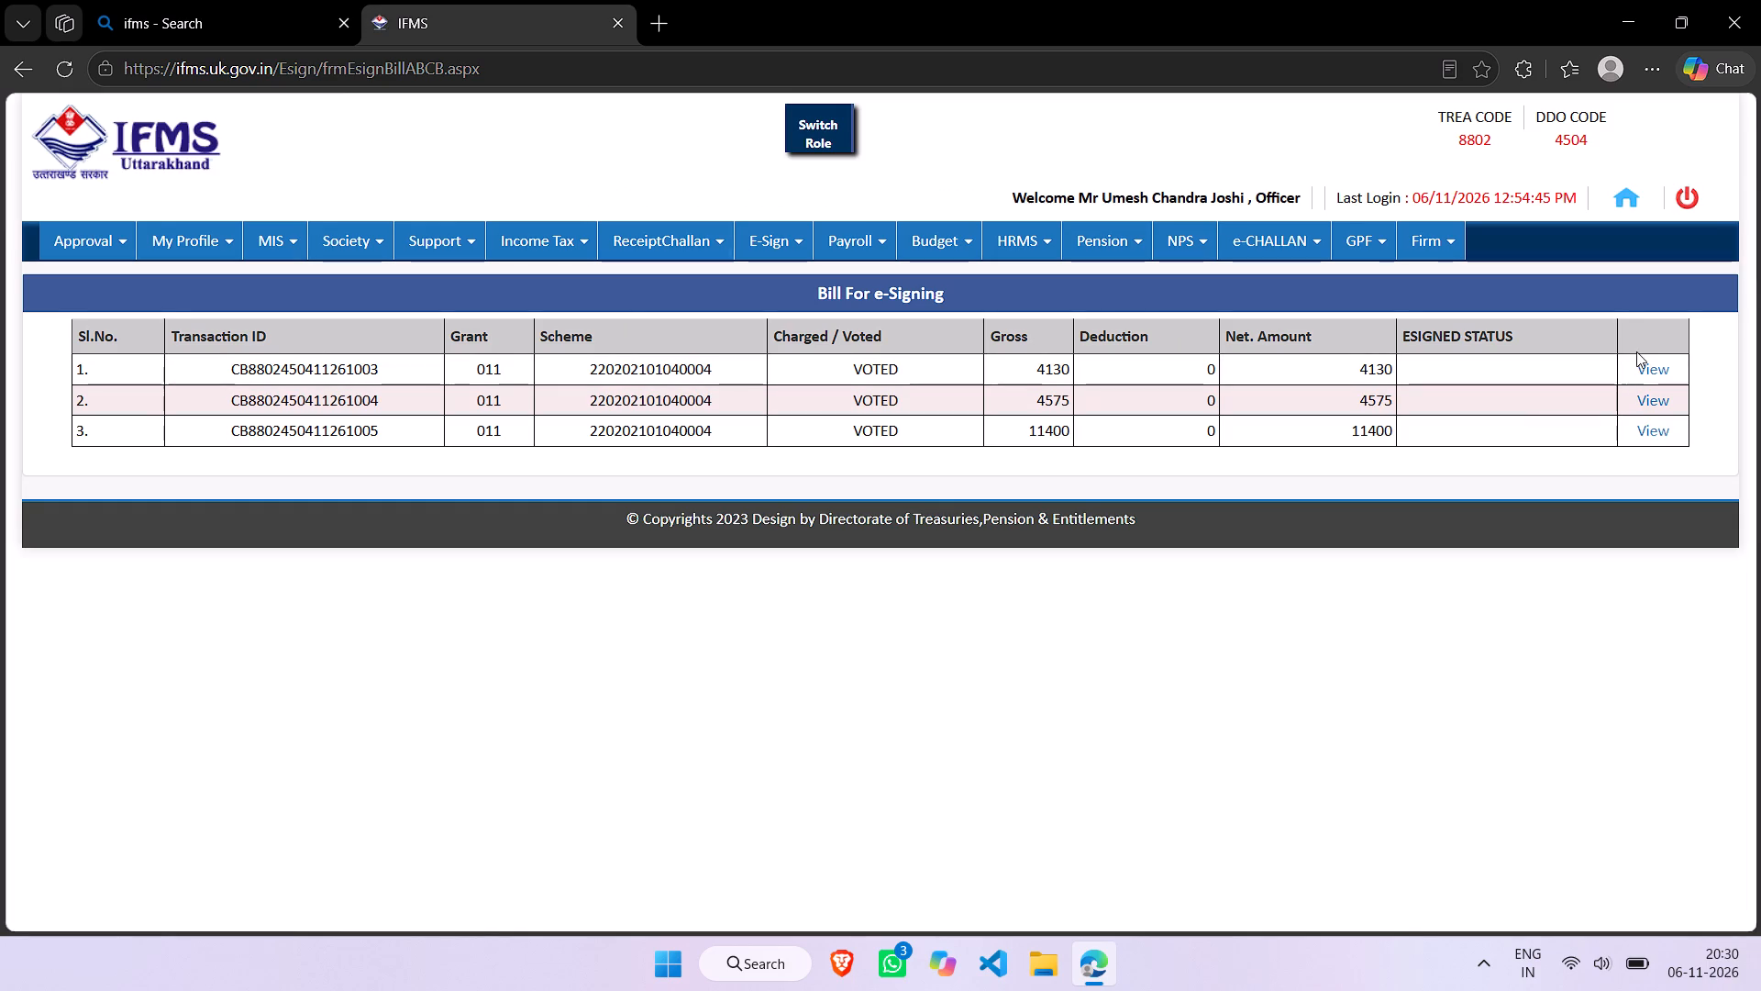
left_click(1652, 402)
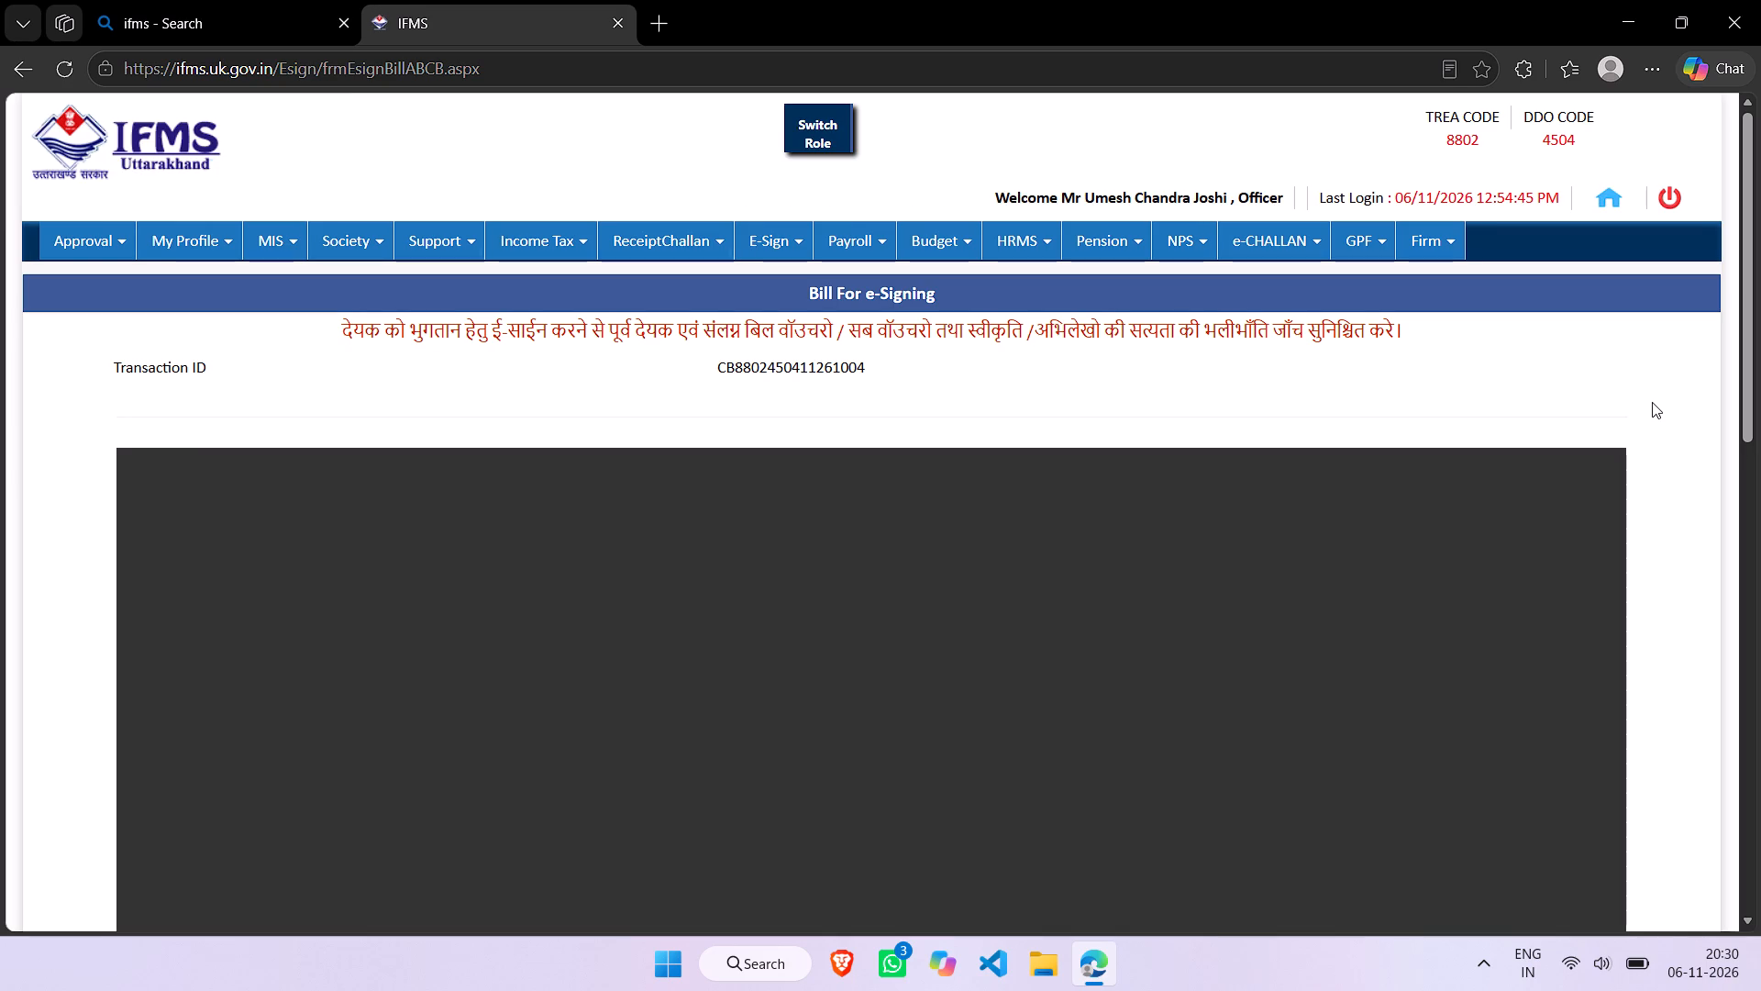
scroll(1652, 402, "down", 3)
scroll(1646, 185, "down", 1)
scroll(1646, 1, "down", 3)
scroll(1448, 405, "down", 3)
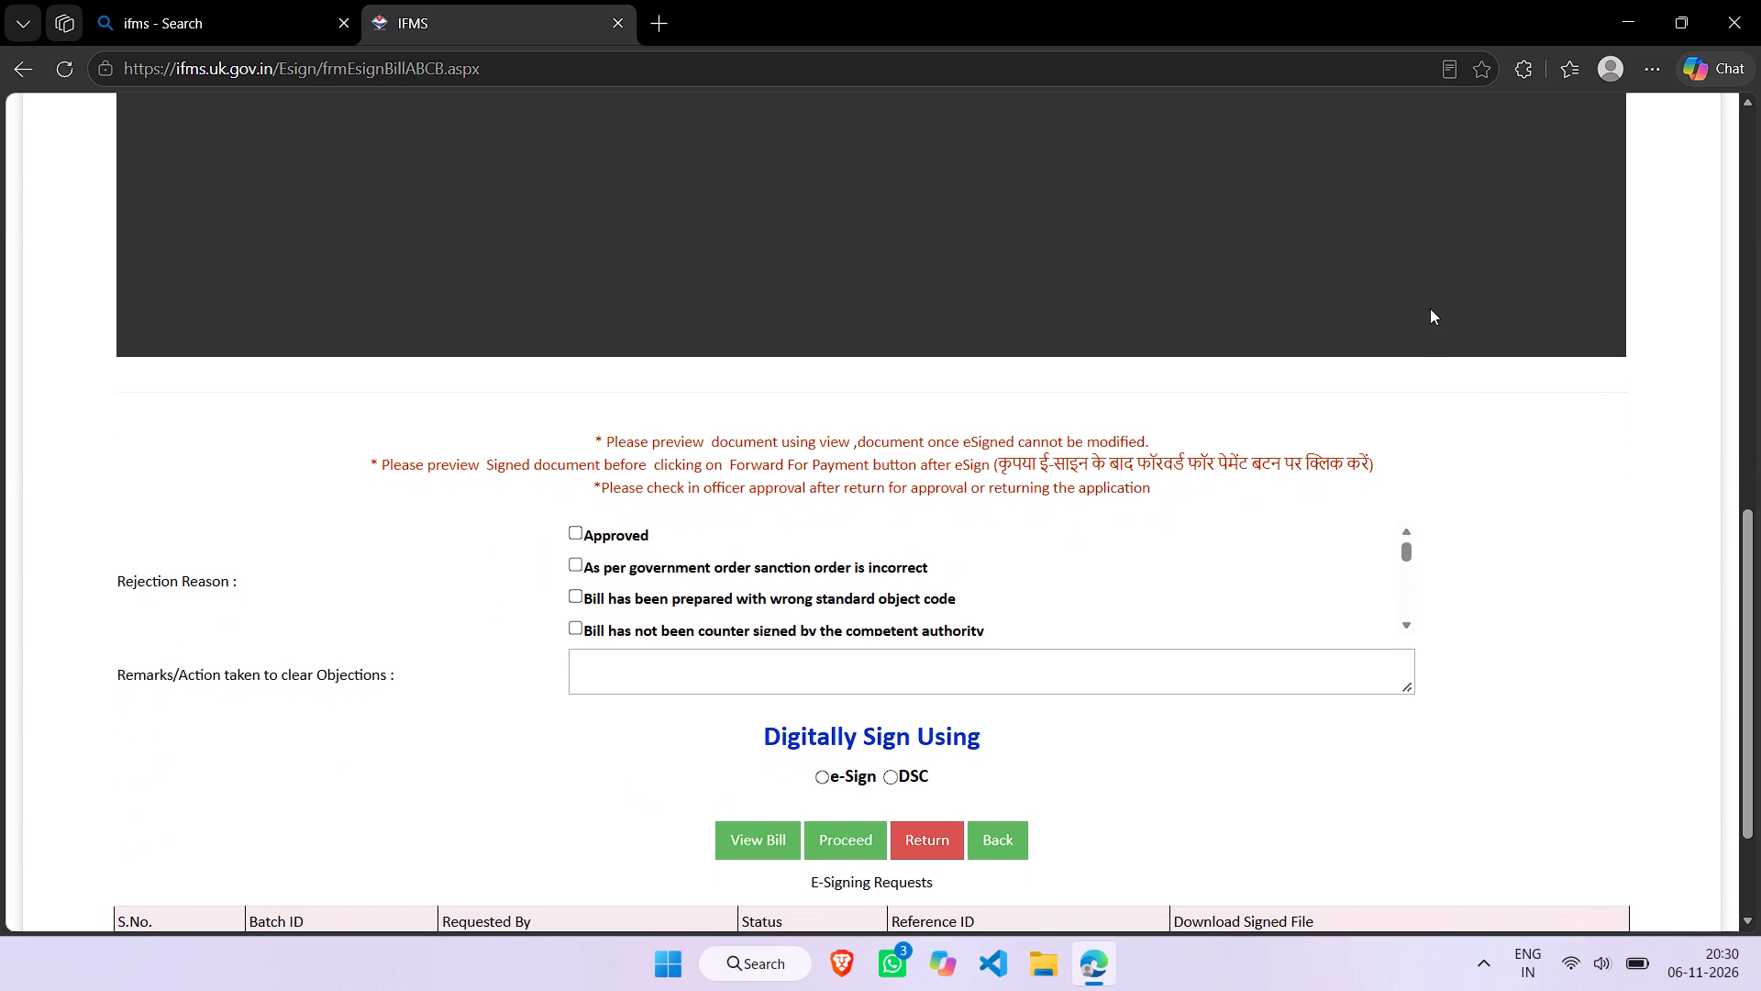
scroll(1377, 319, "left", 4)
scroll(398, 702, "down", 1)
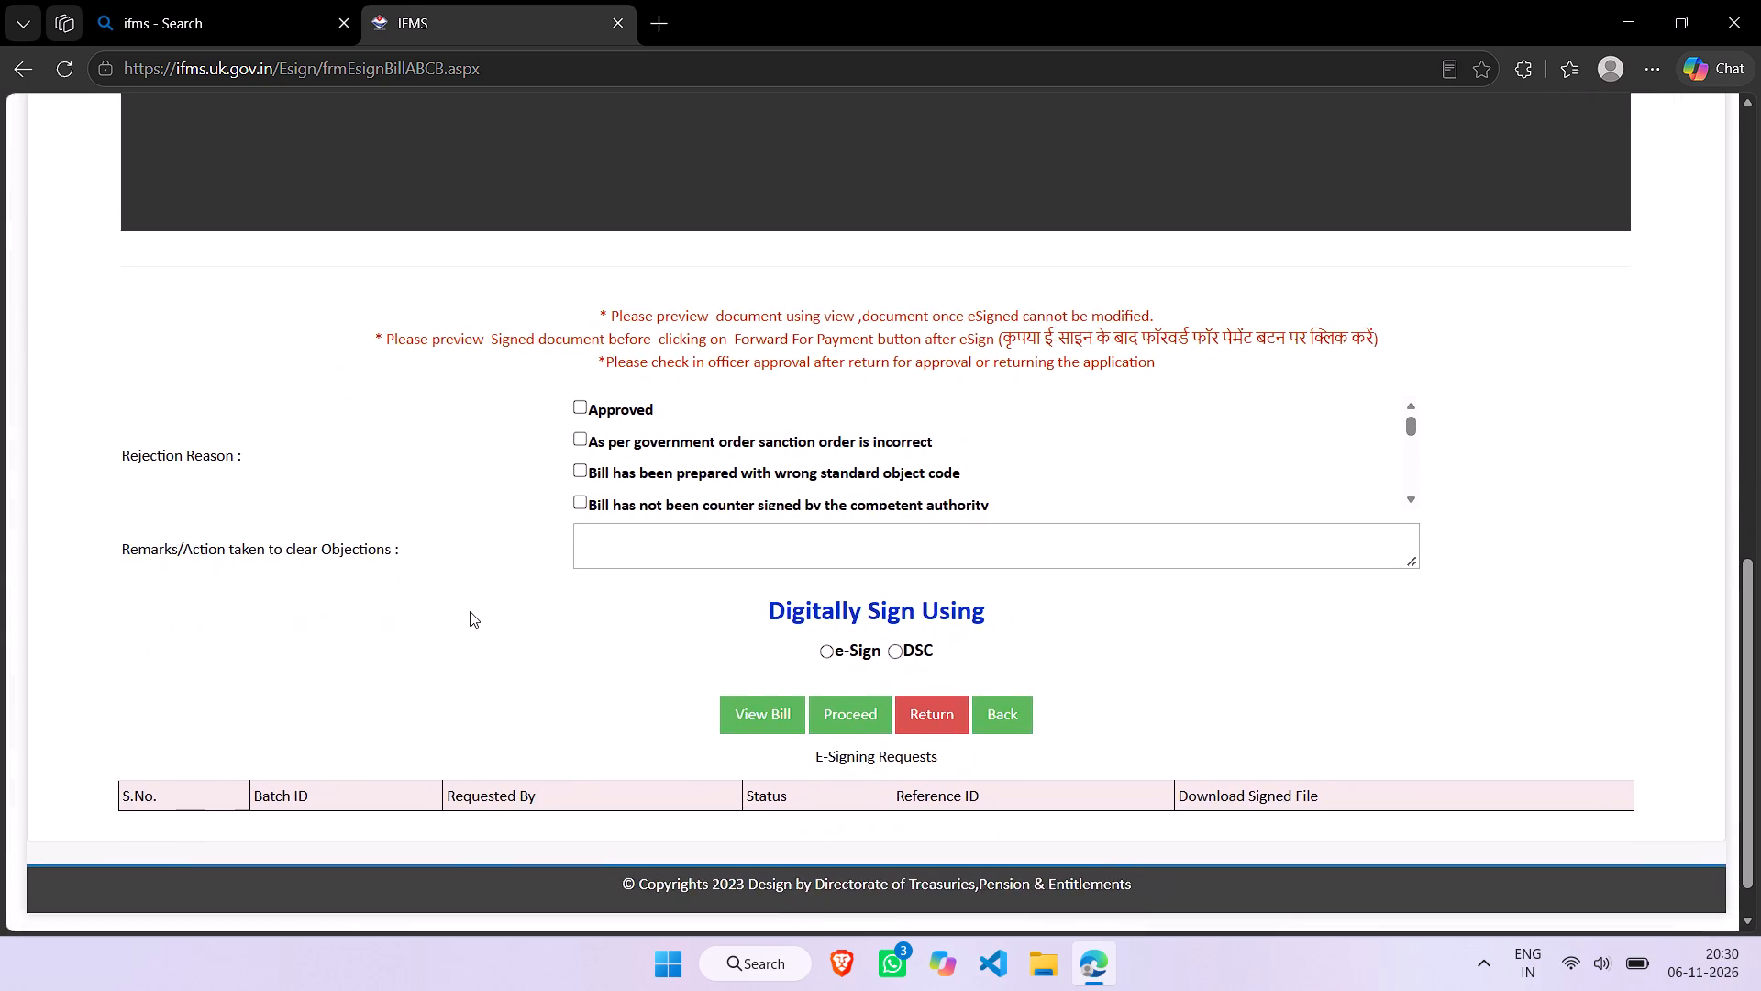
scroll(470, 611, "down", 1)
left_click(571, 385)
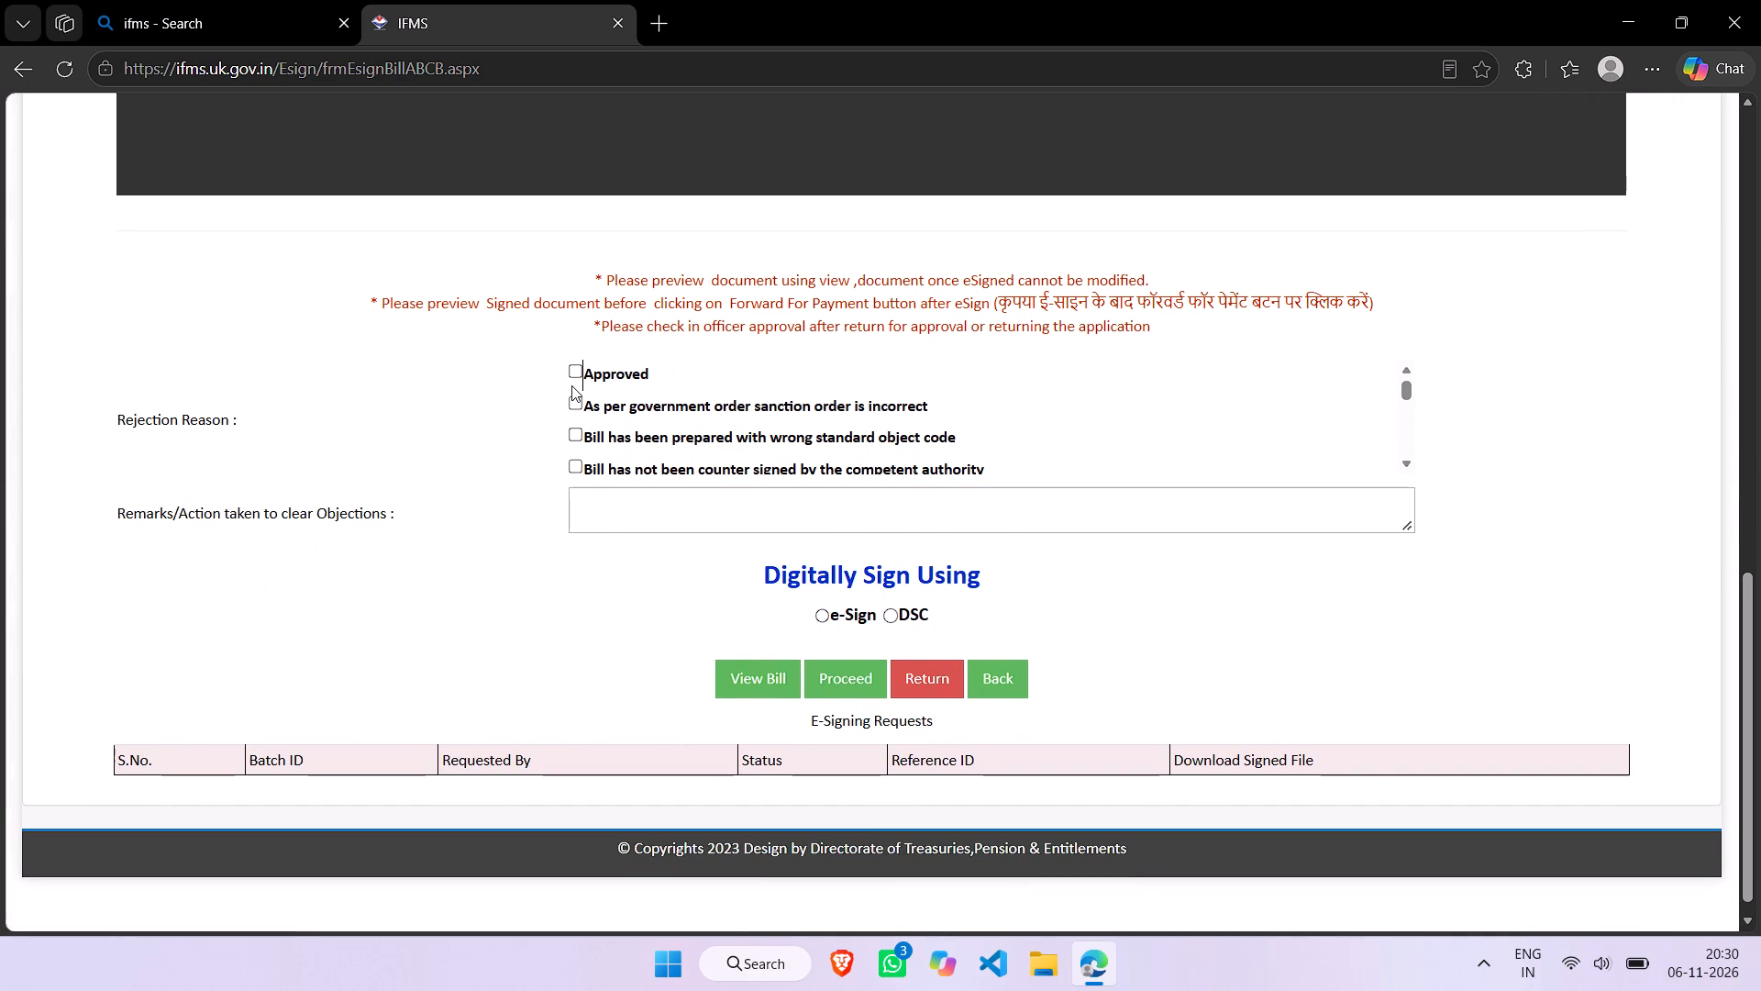
scroll(571, 385, "down", 1)
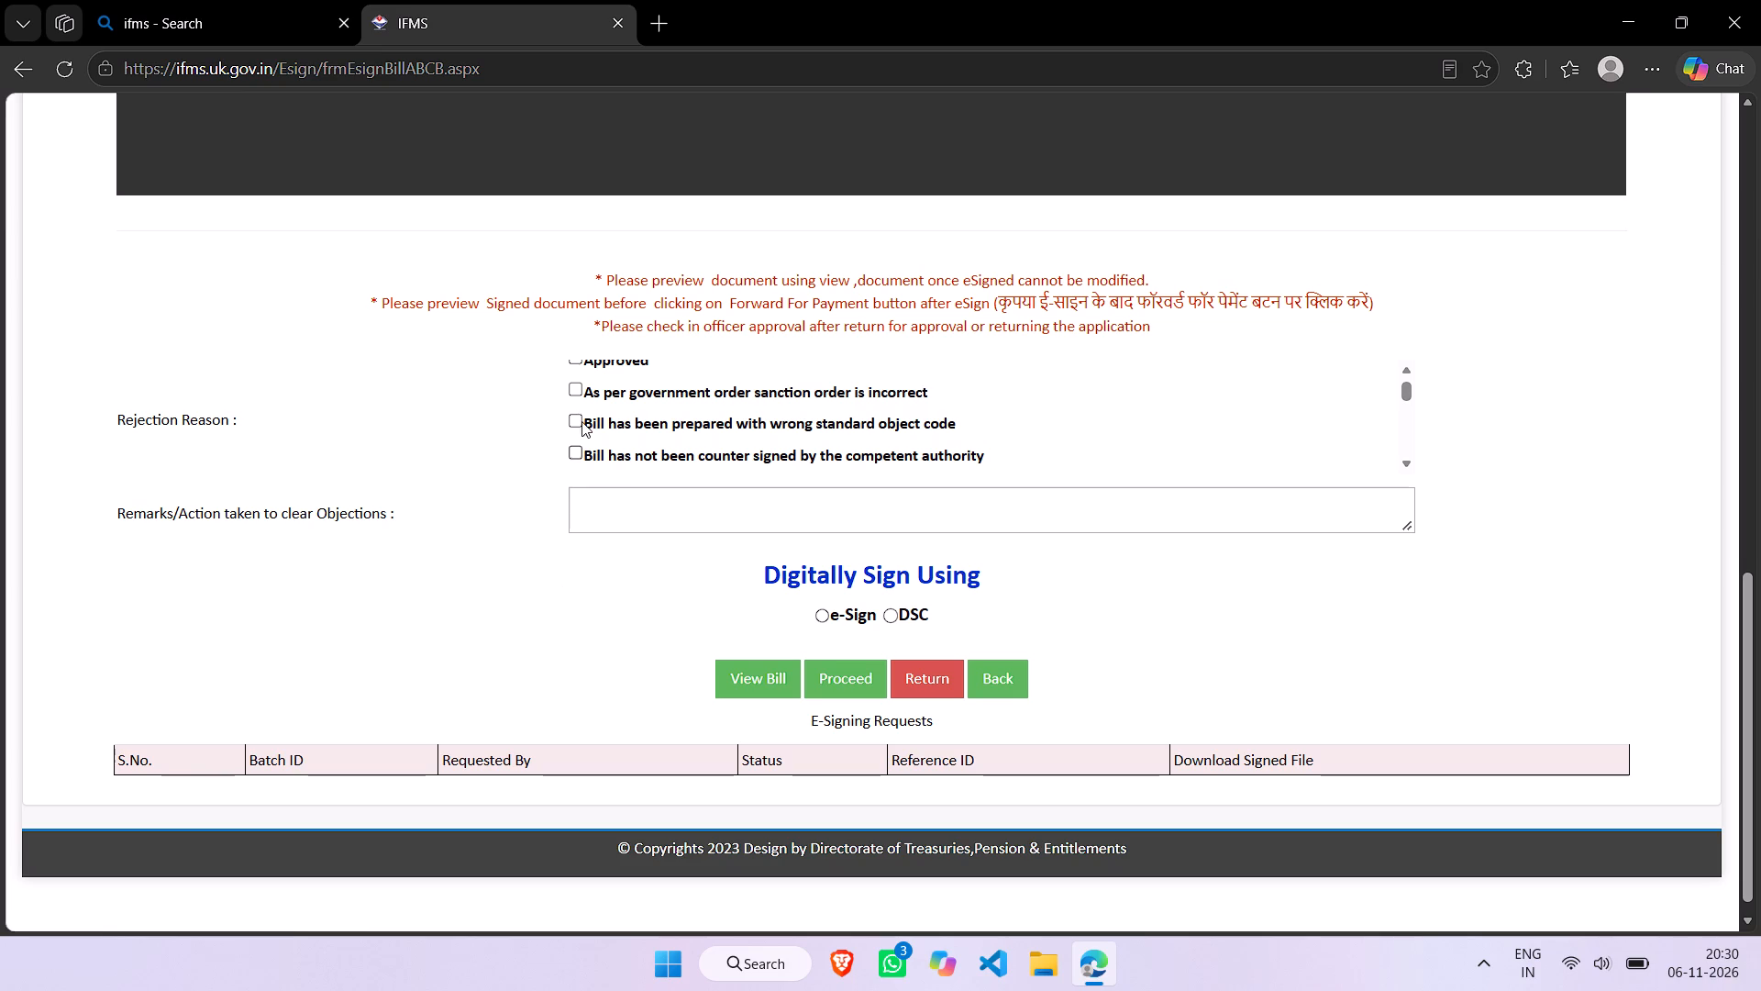
left_click(582, 356)
scroll(582, 356, "up", 1)
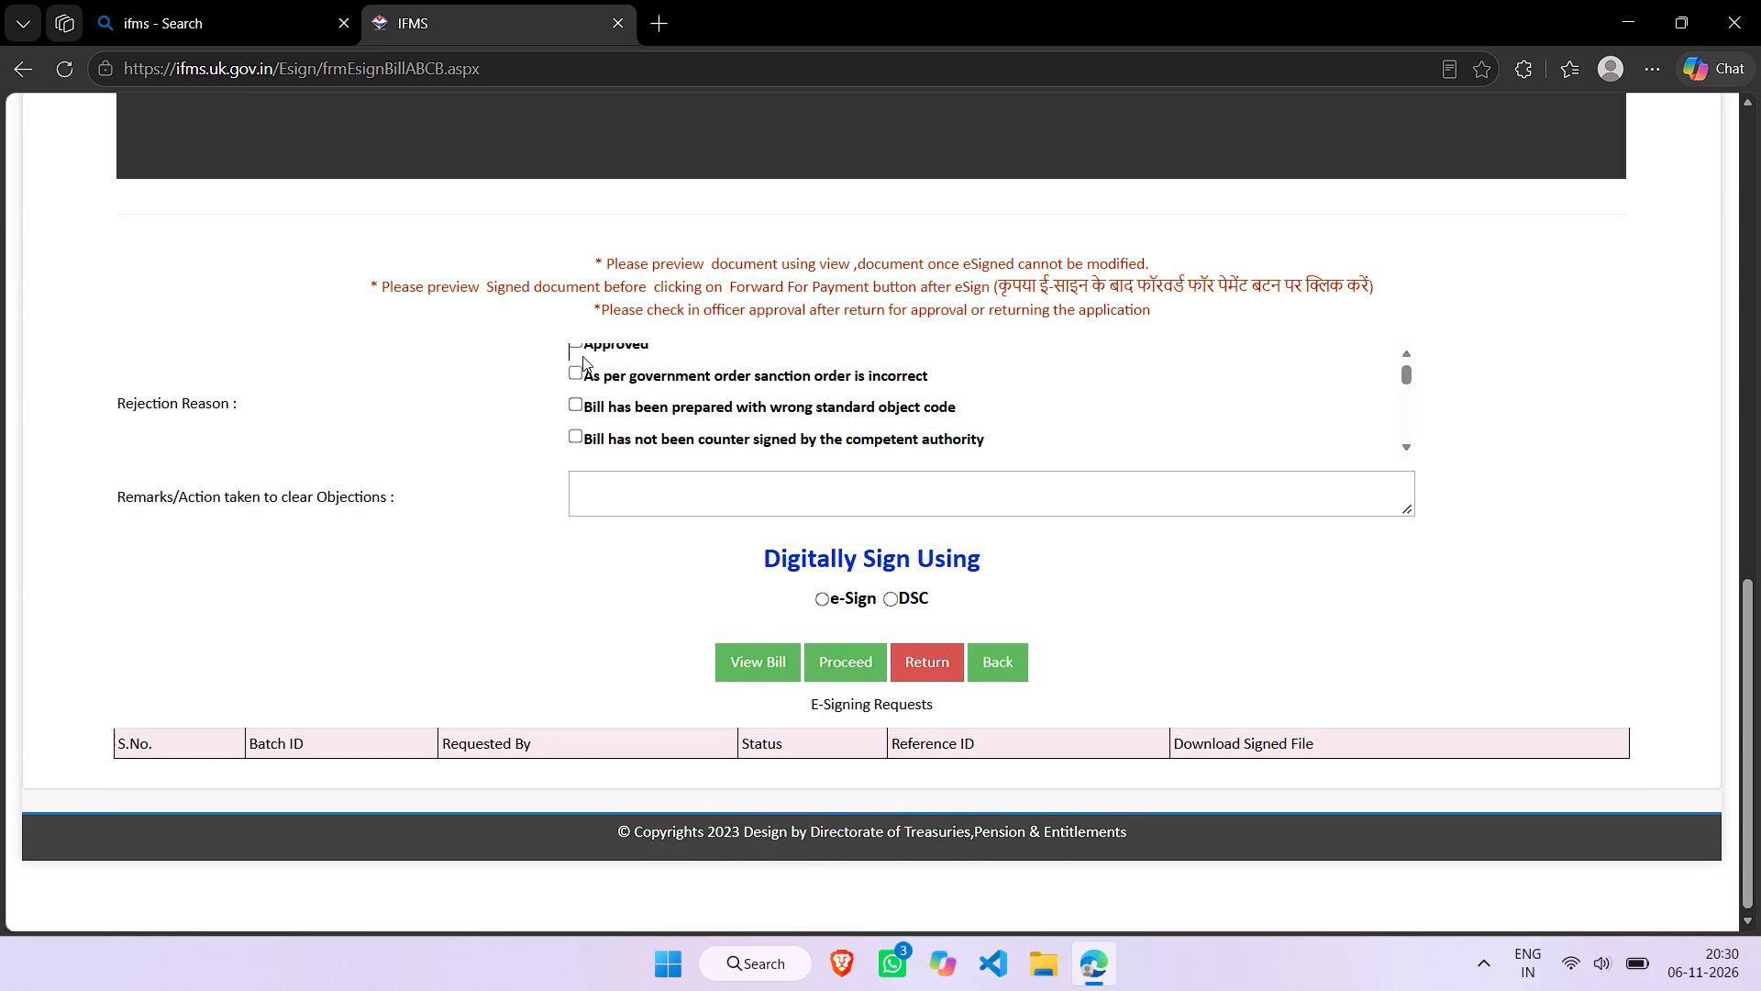
scroll(582, 356, "up", 2)
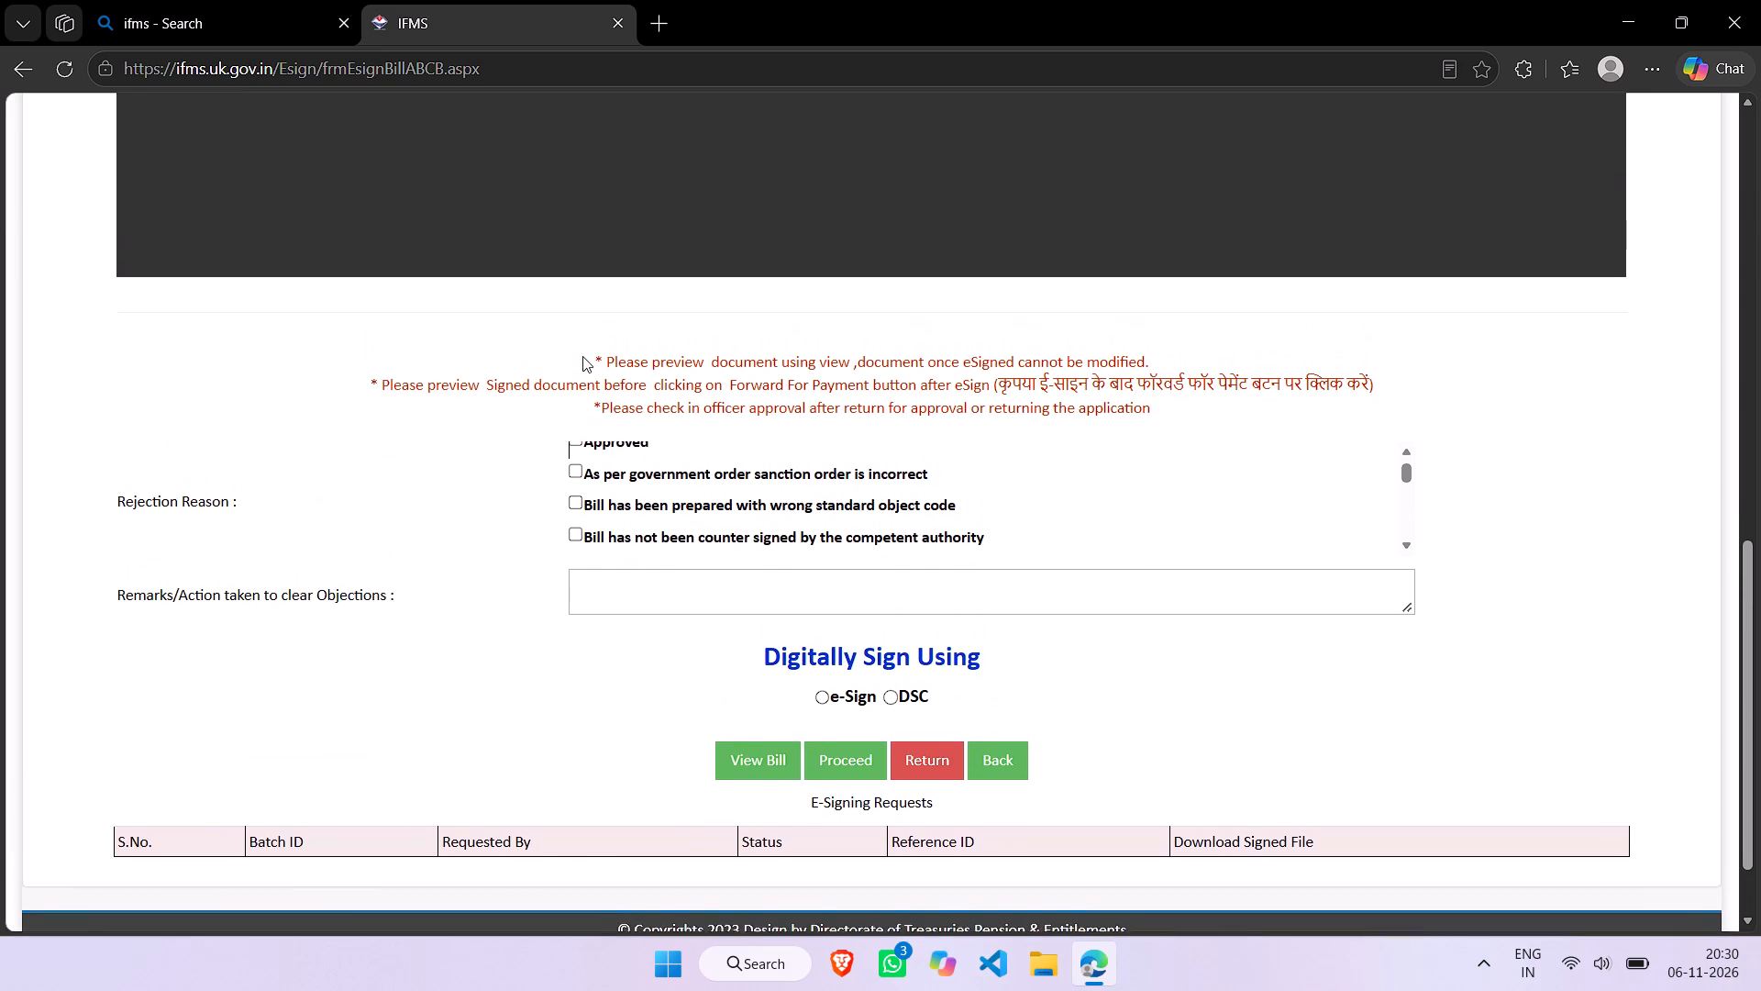
scroll(582, 356, "up", 2)
scroll(582, 356, "down", 3)
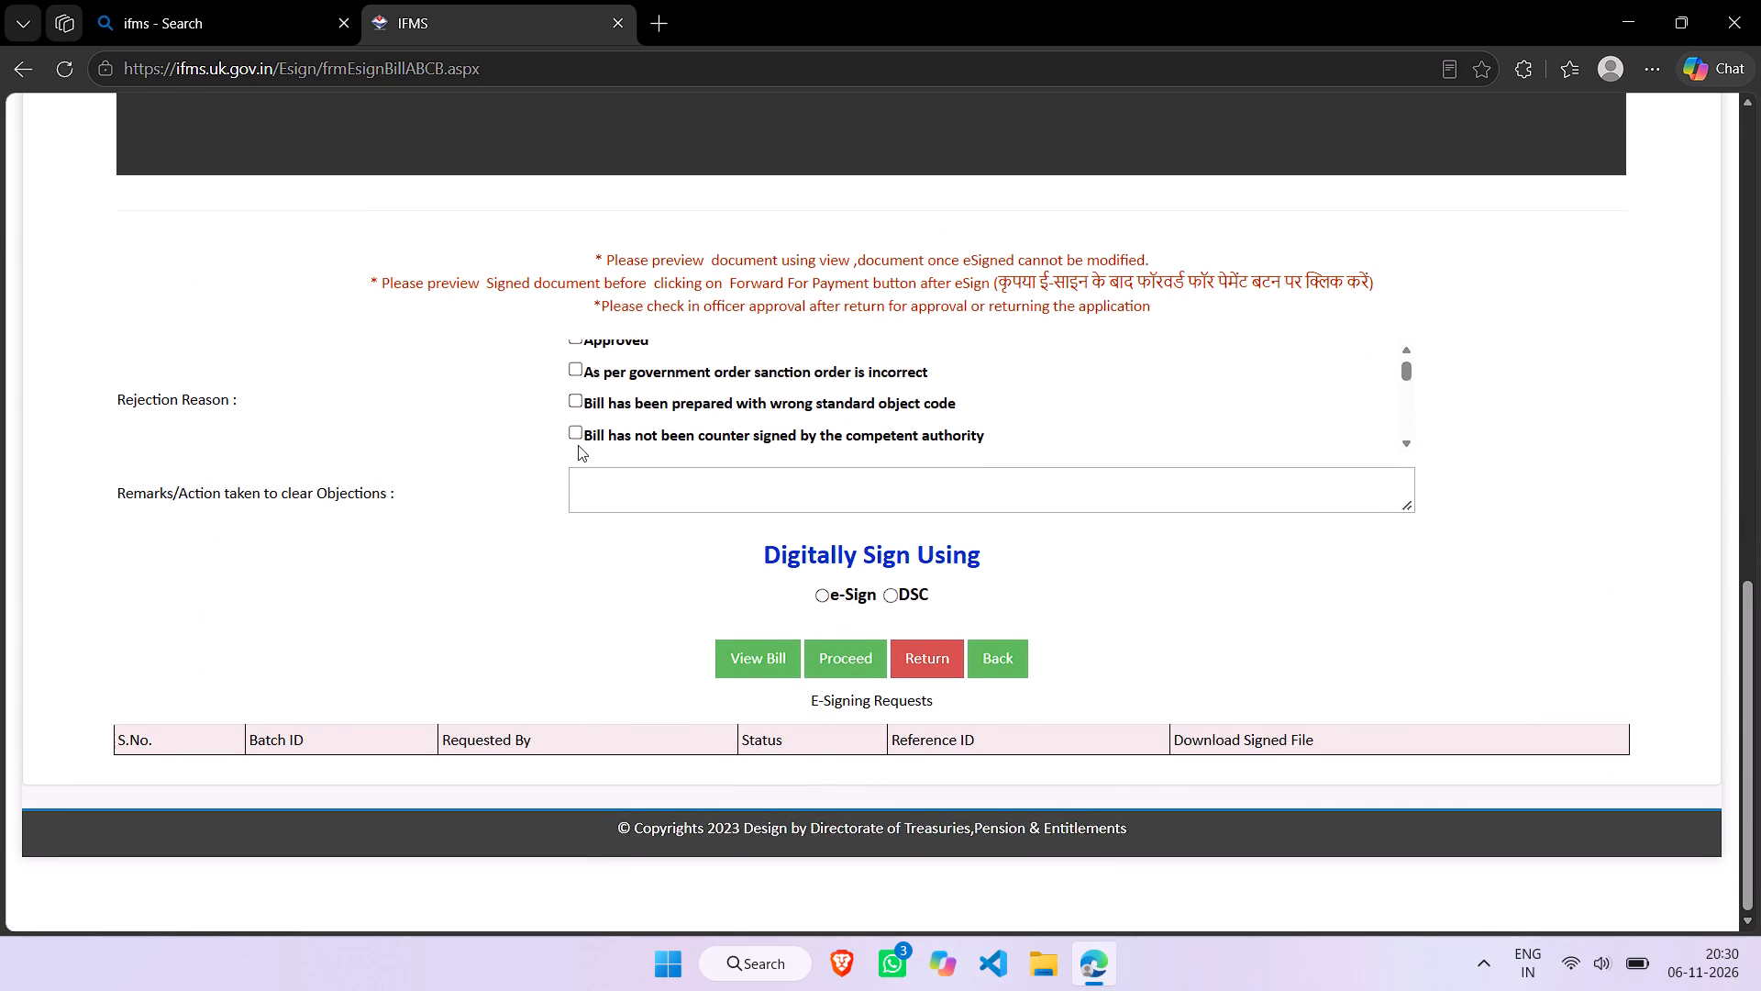
left_click(578, 340)
Enter the remark "ok", choose e-Sign as the digital signing method and proceed with the bill.
left_click(631, 486)
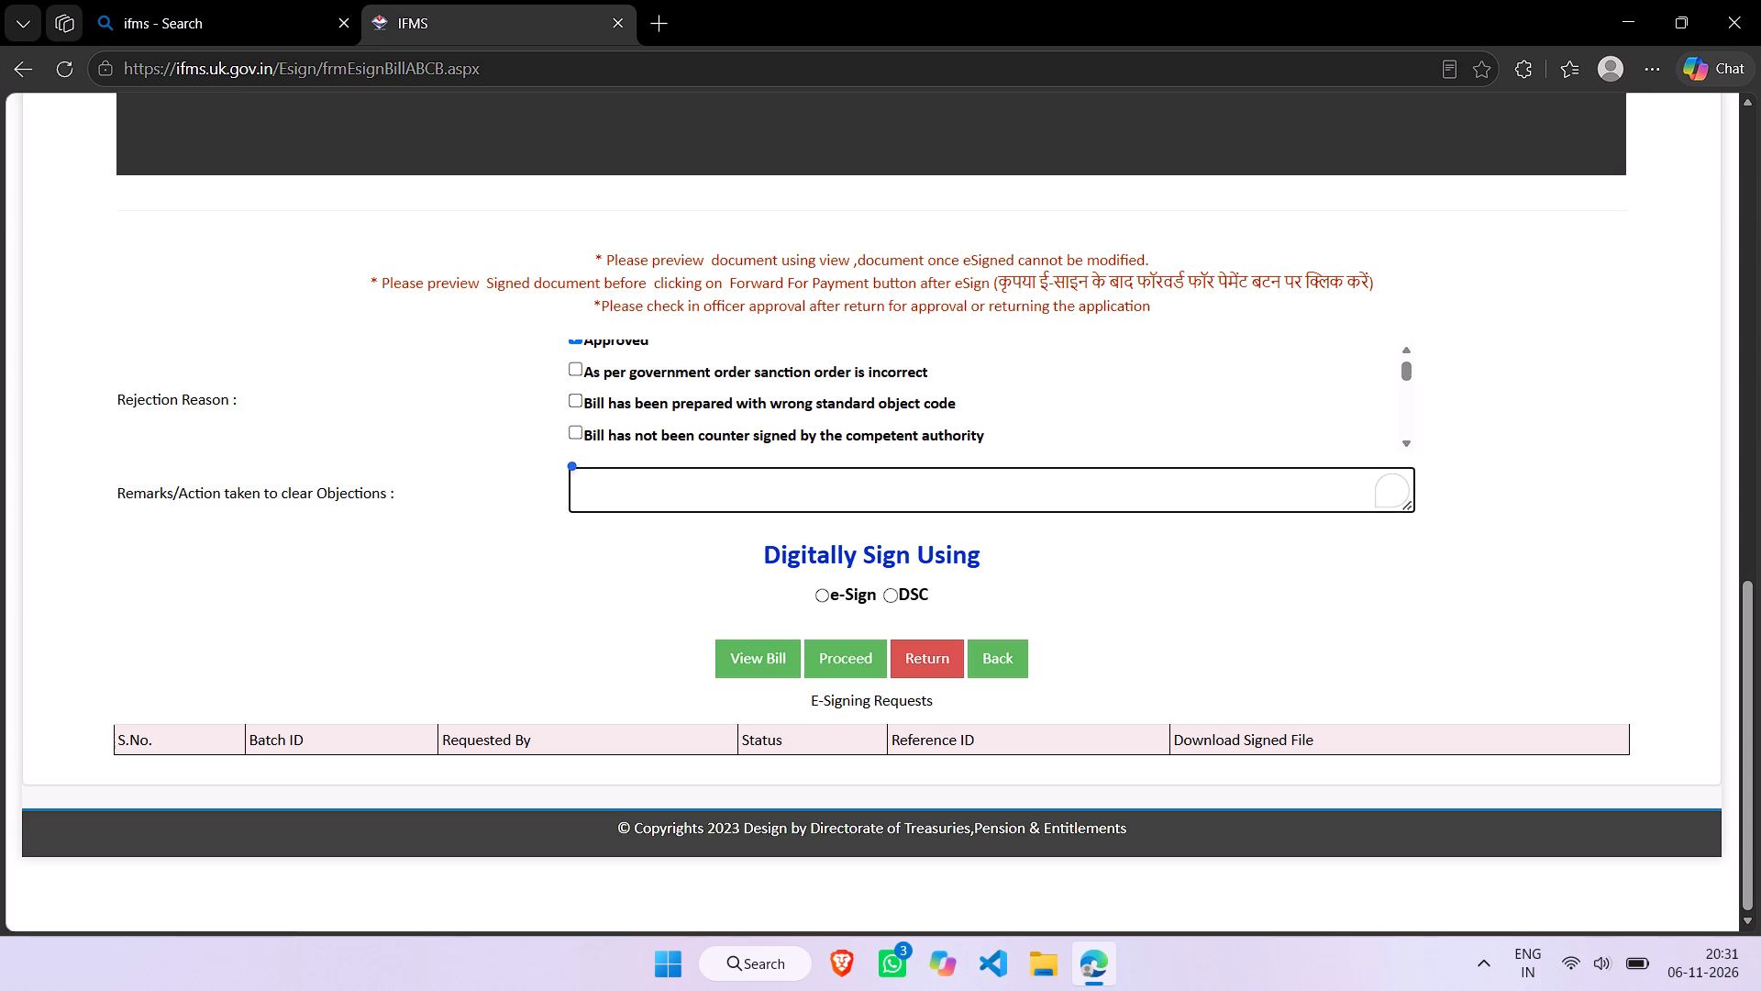
type("po")
key("BackSpace")
key("BackSpace")
key("o")
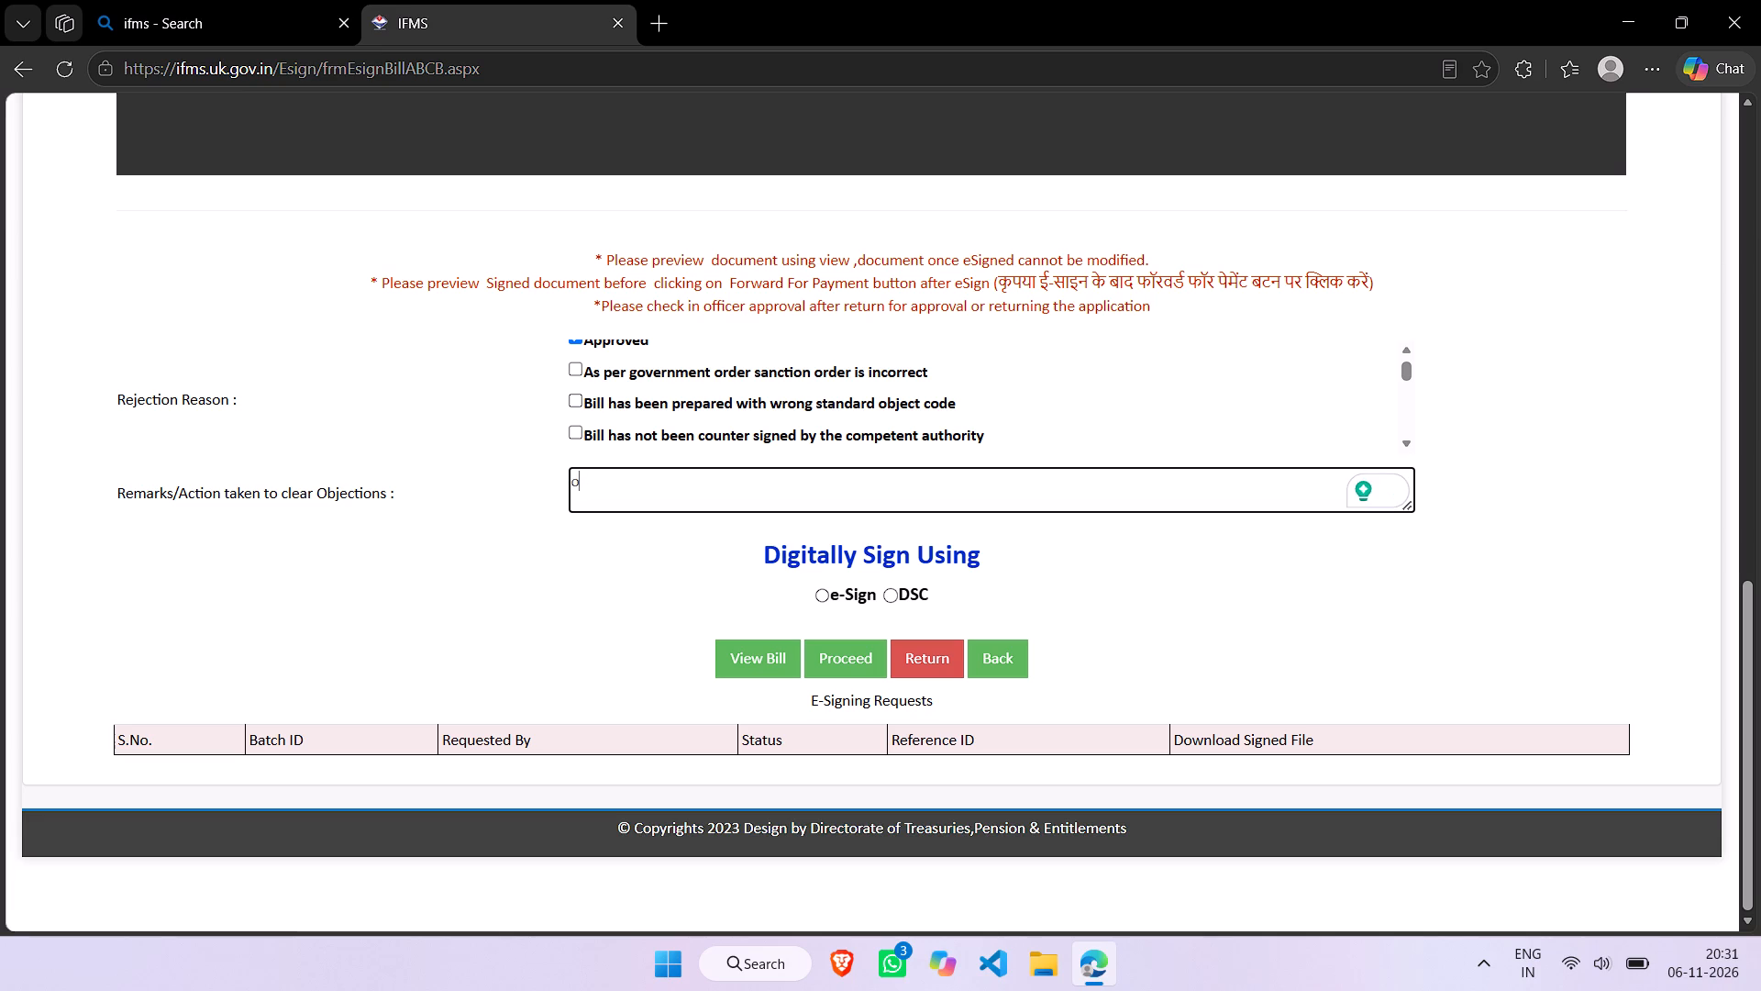
key("k")
left_click(822, 599)
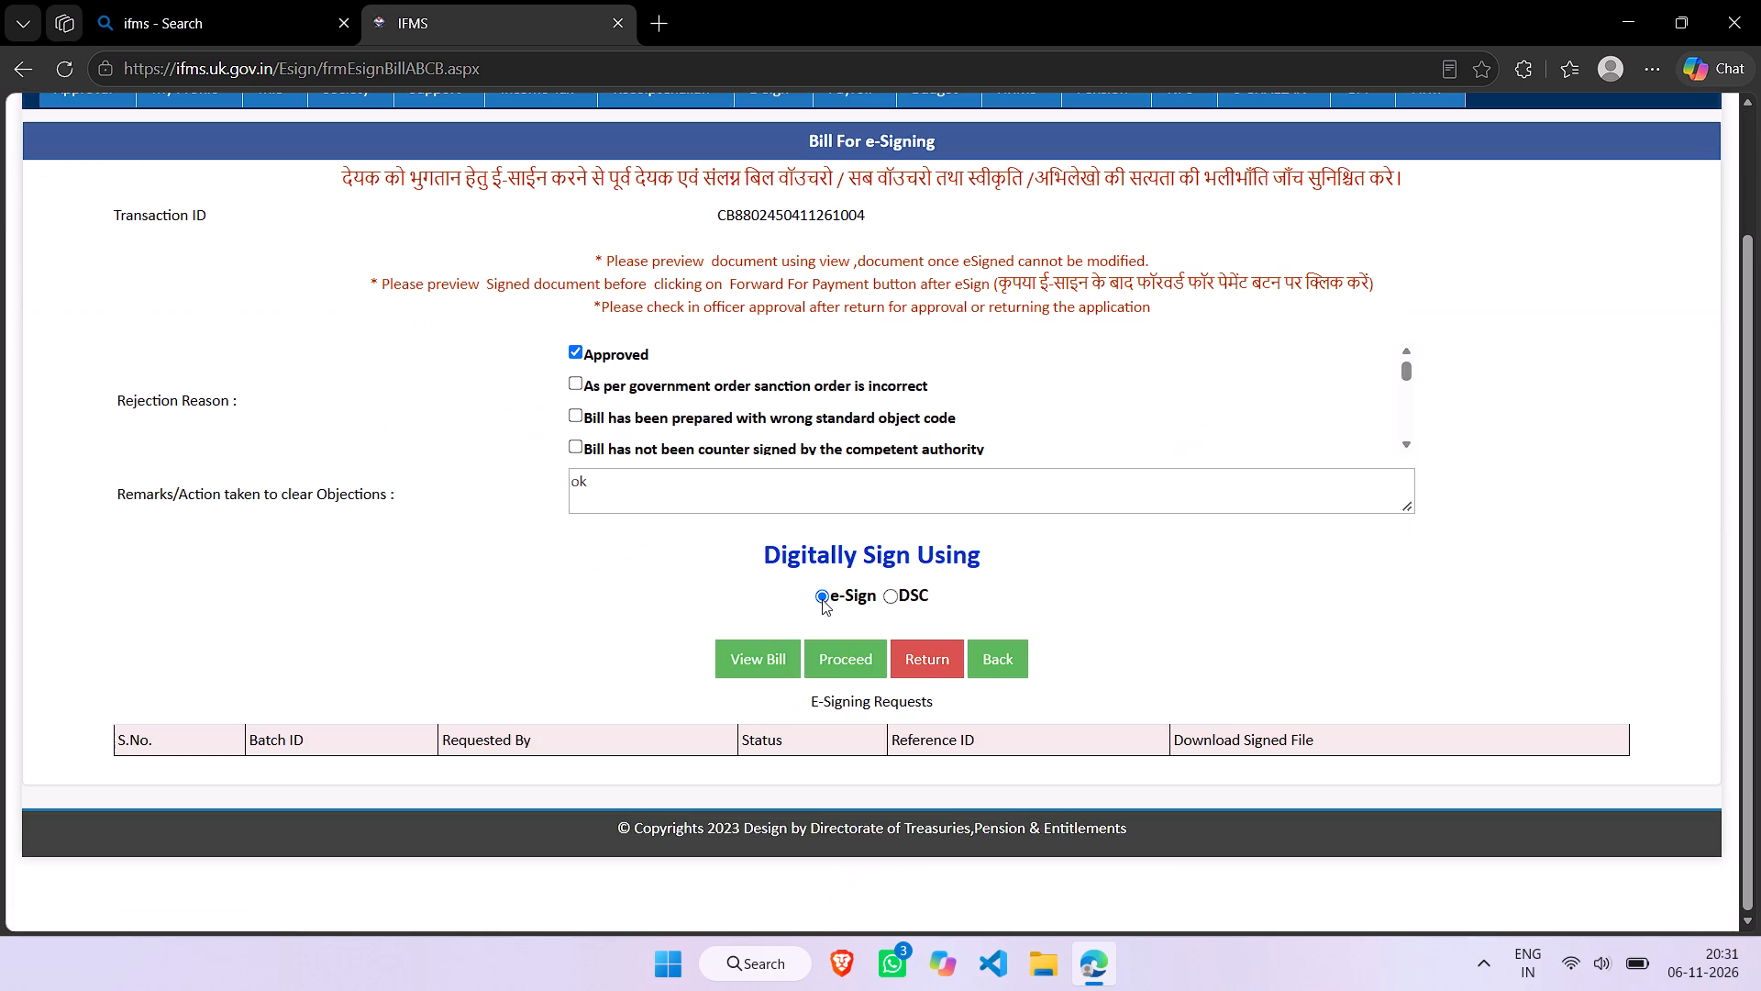
left_click(836, 663)
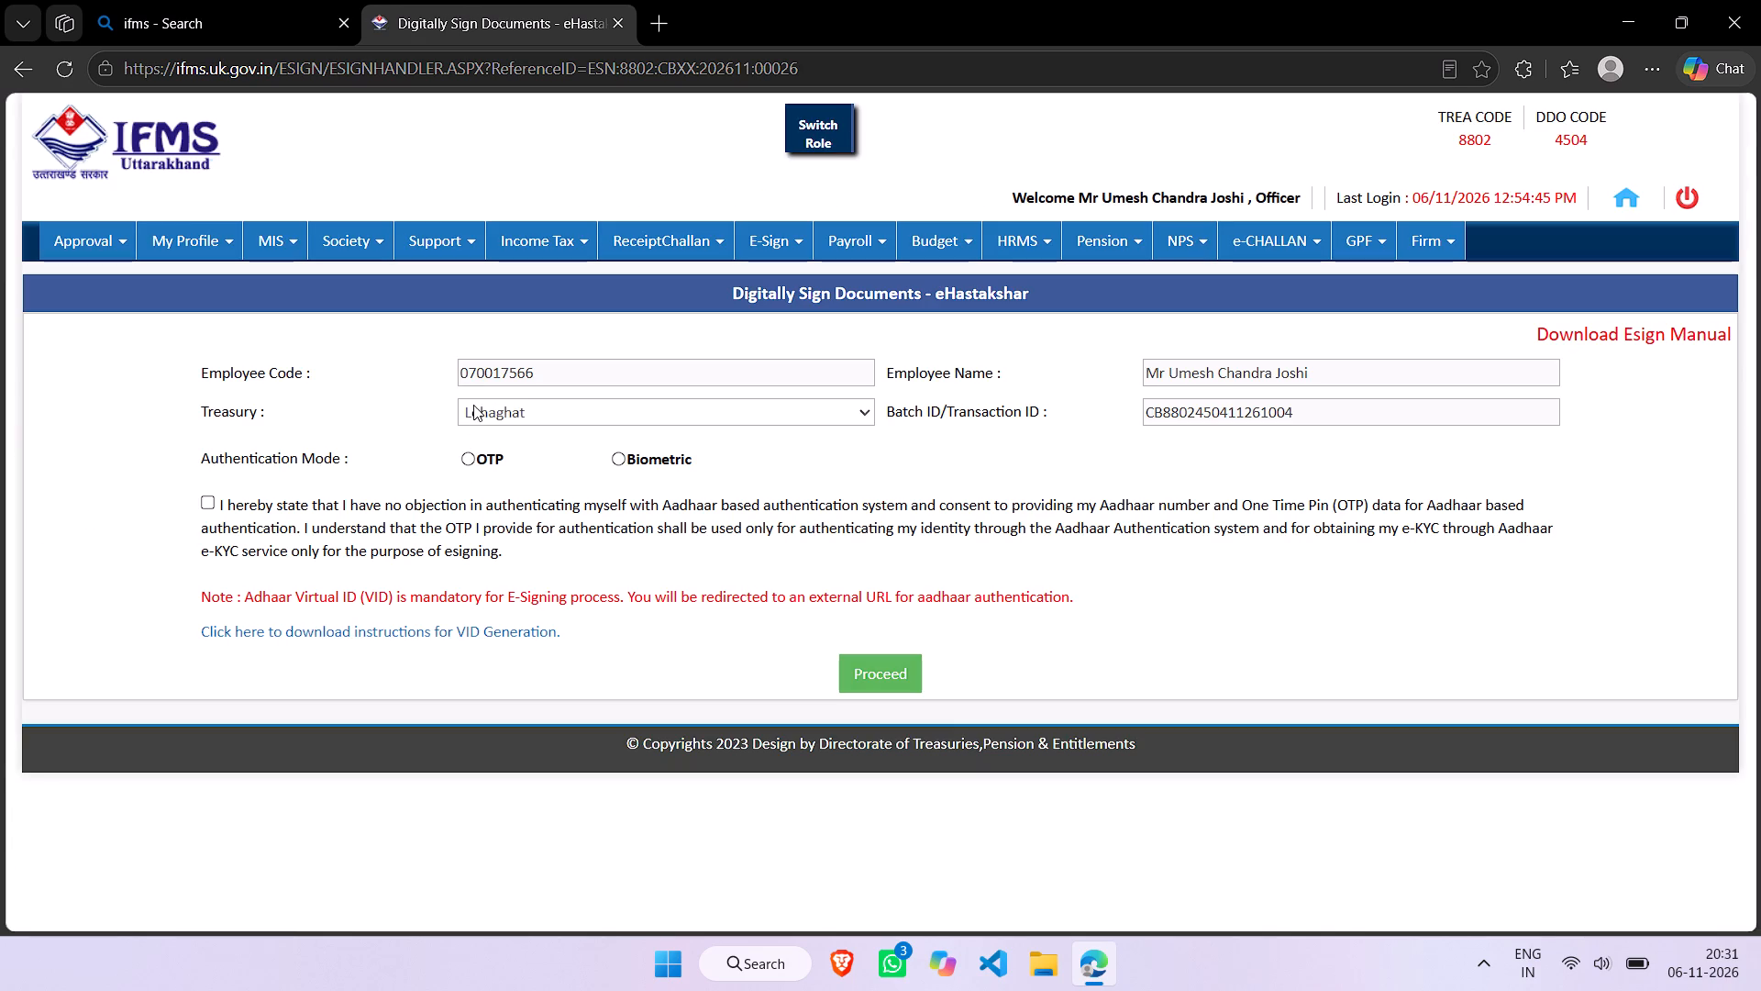
Choose OTP as the authentication mode and give the Aadhaar authentication consent for e-signing the bill.
left_click(467, 459)
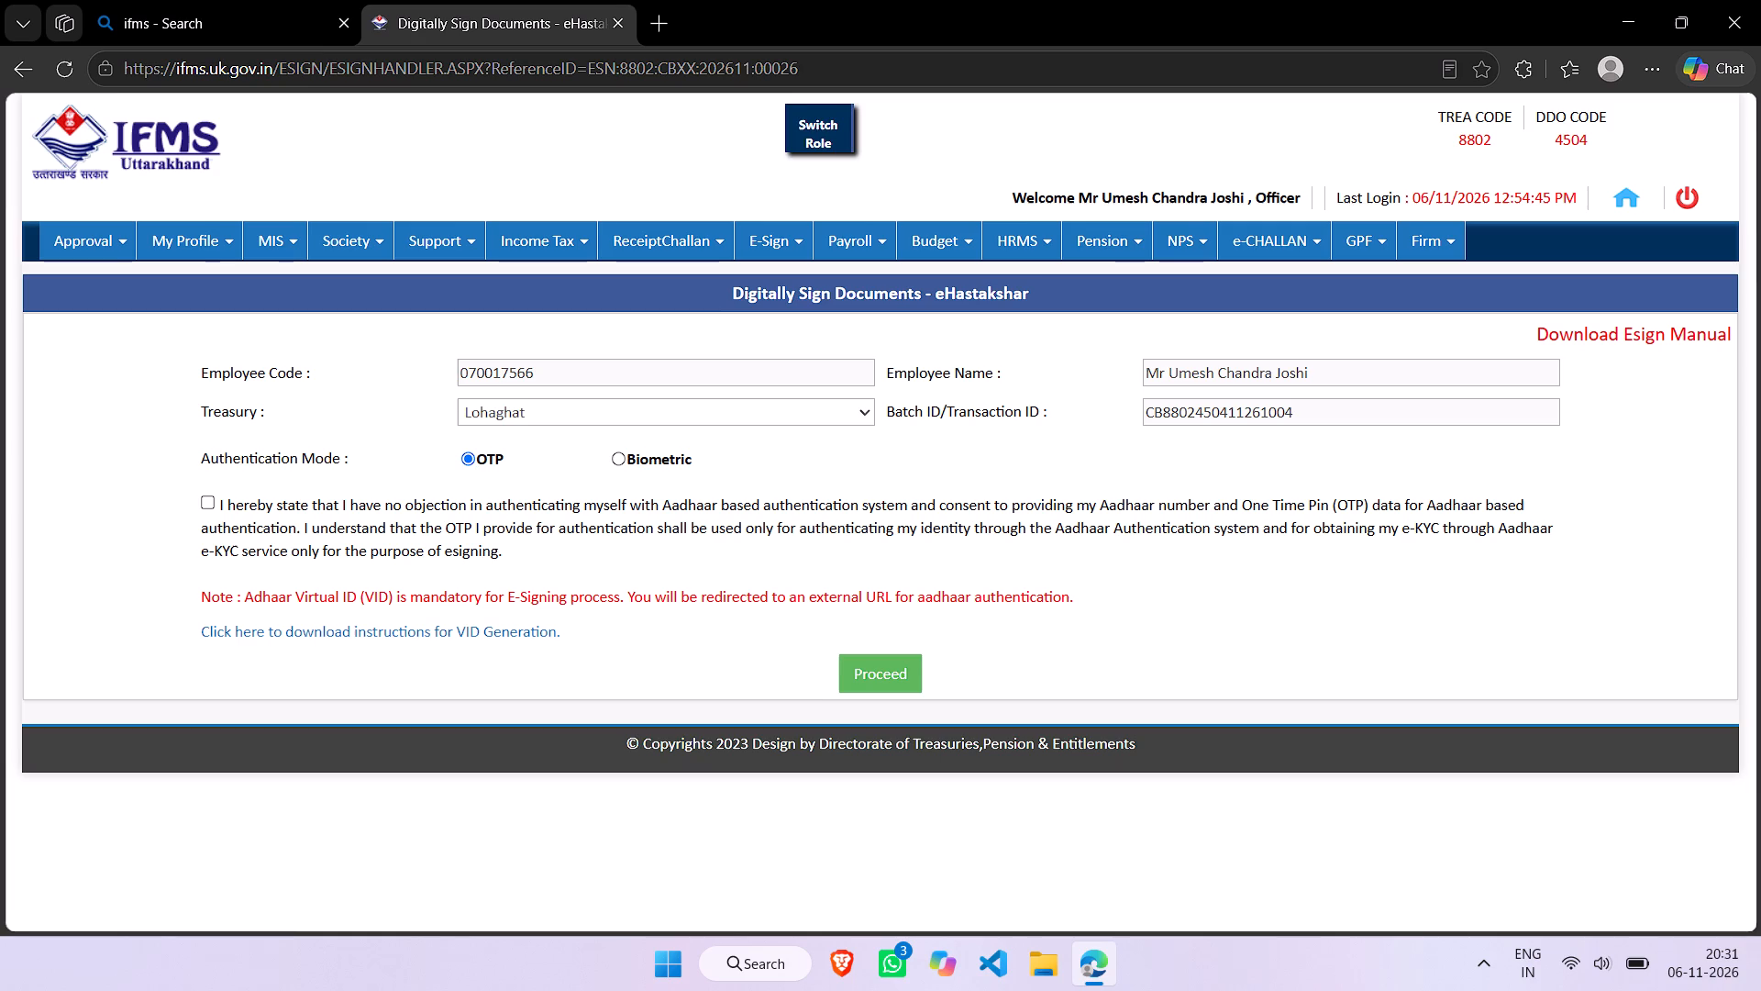
left_click(207, 505)
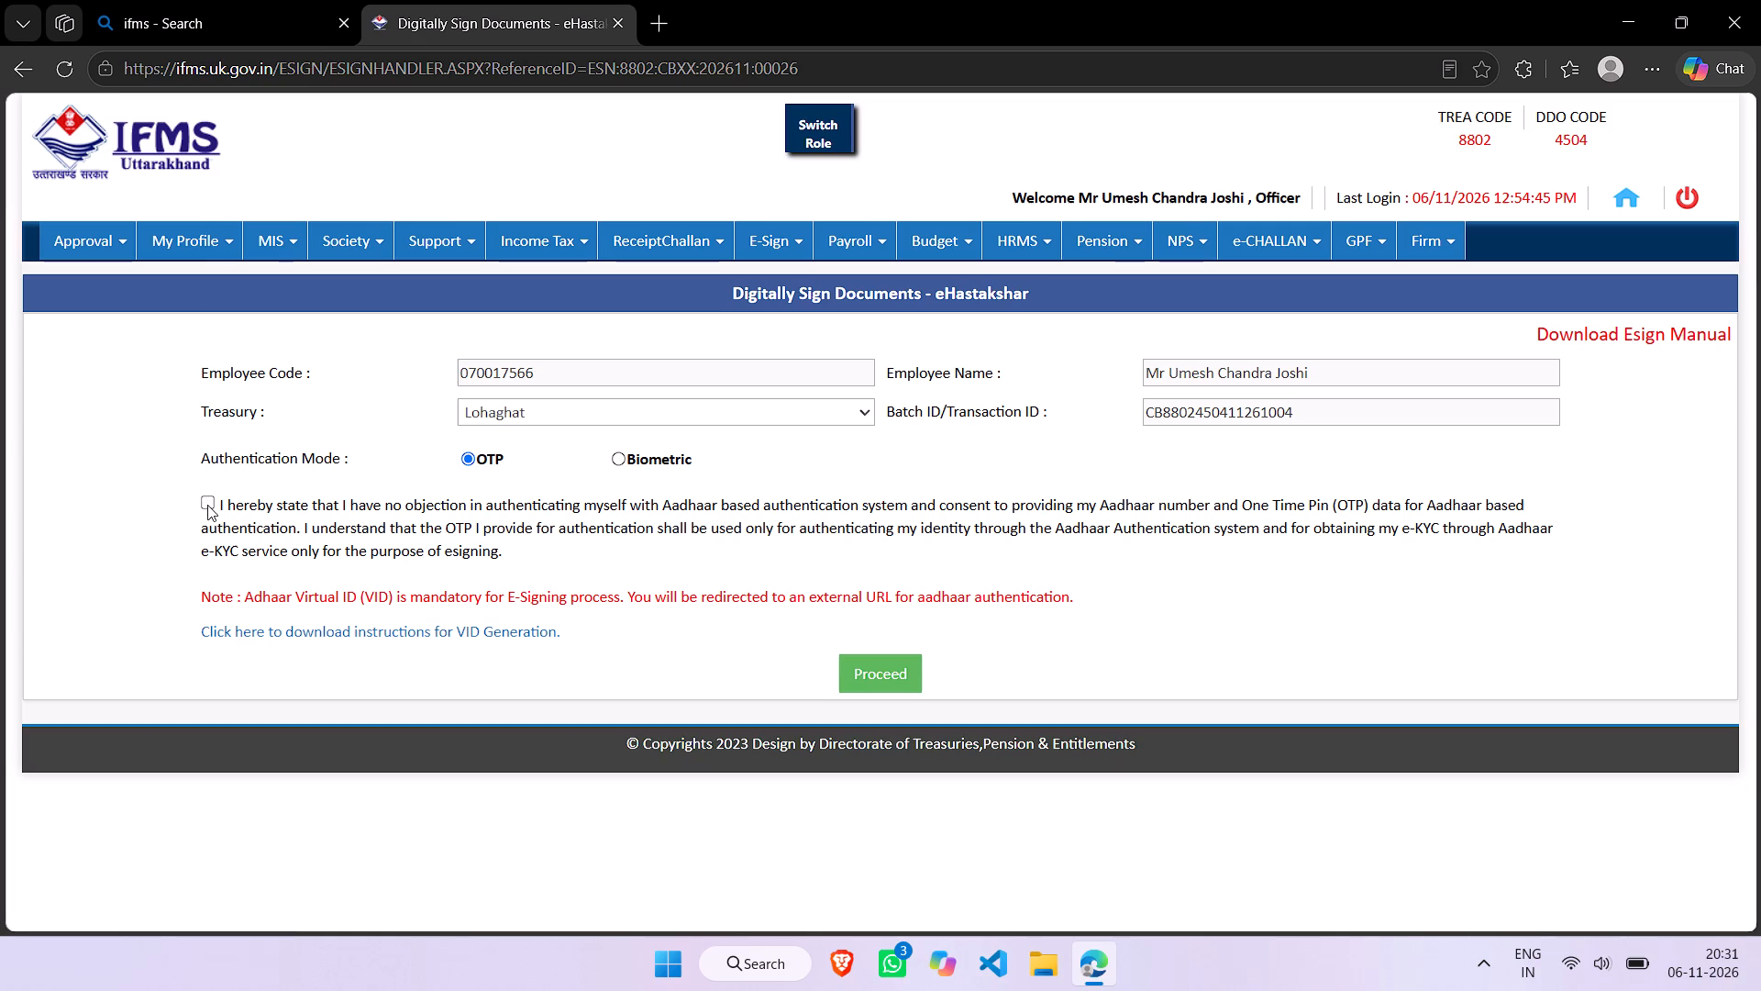
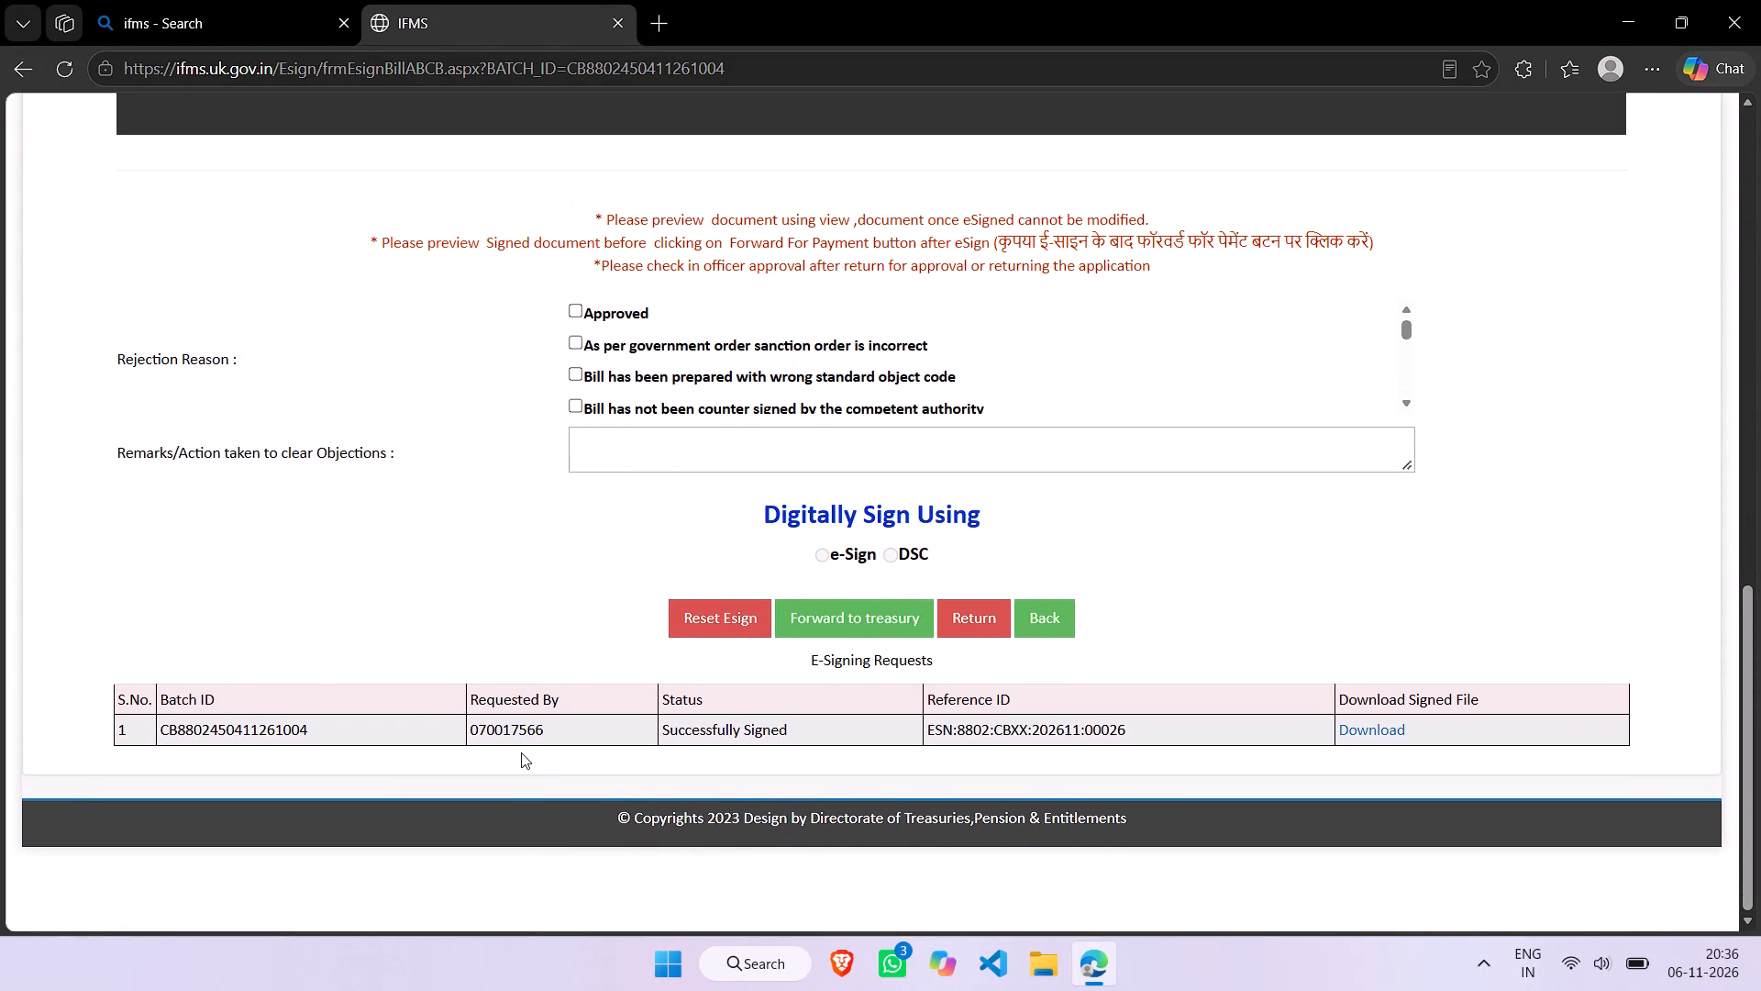
scroll(521, 752, "down", 1)
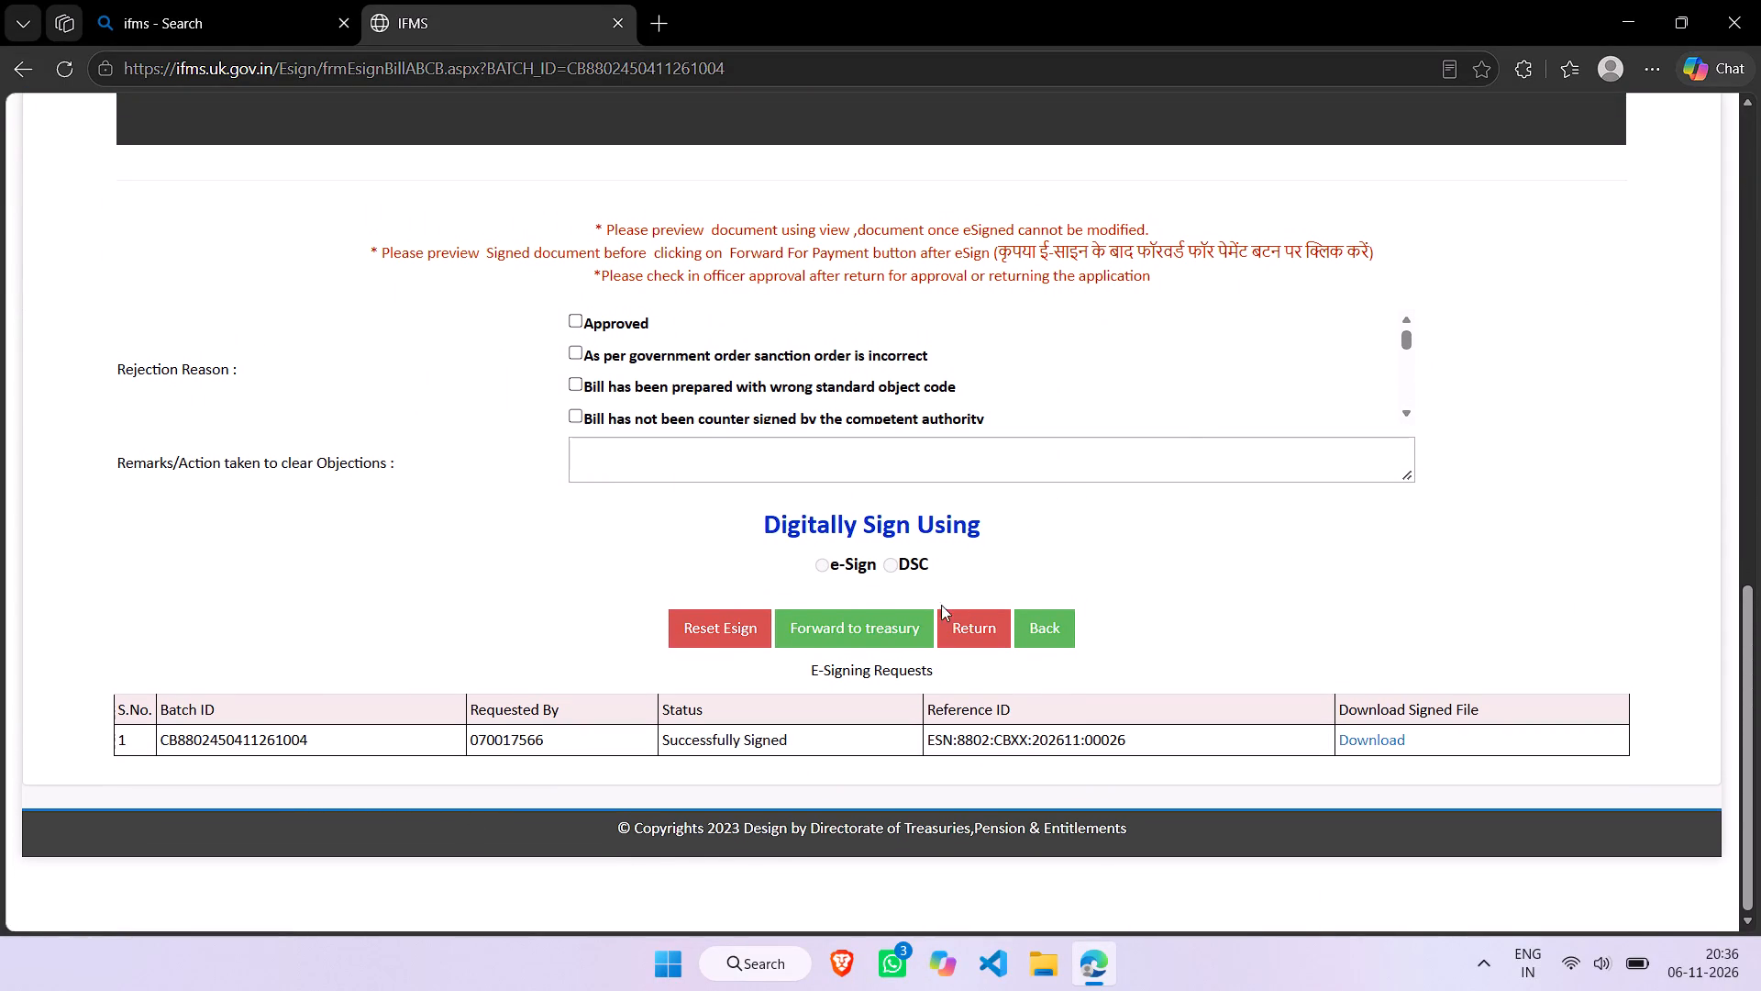
left_click(893, 635)
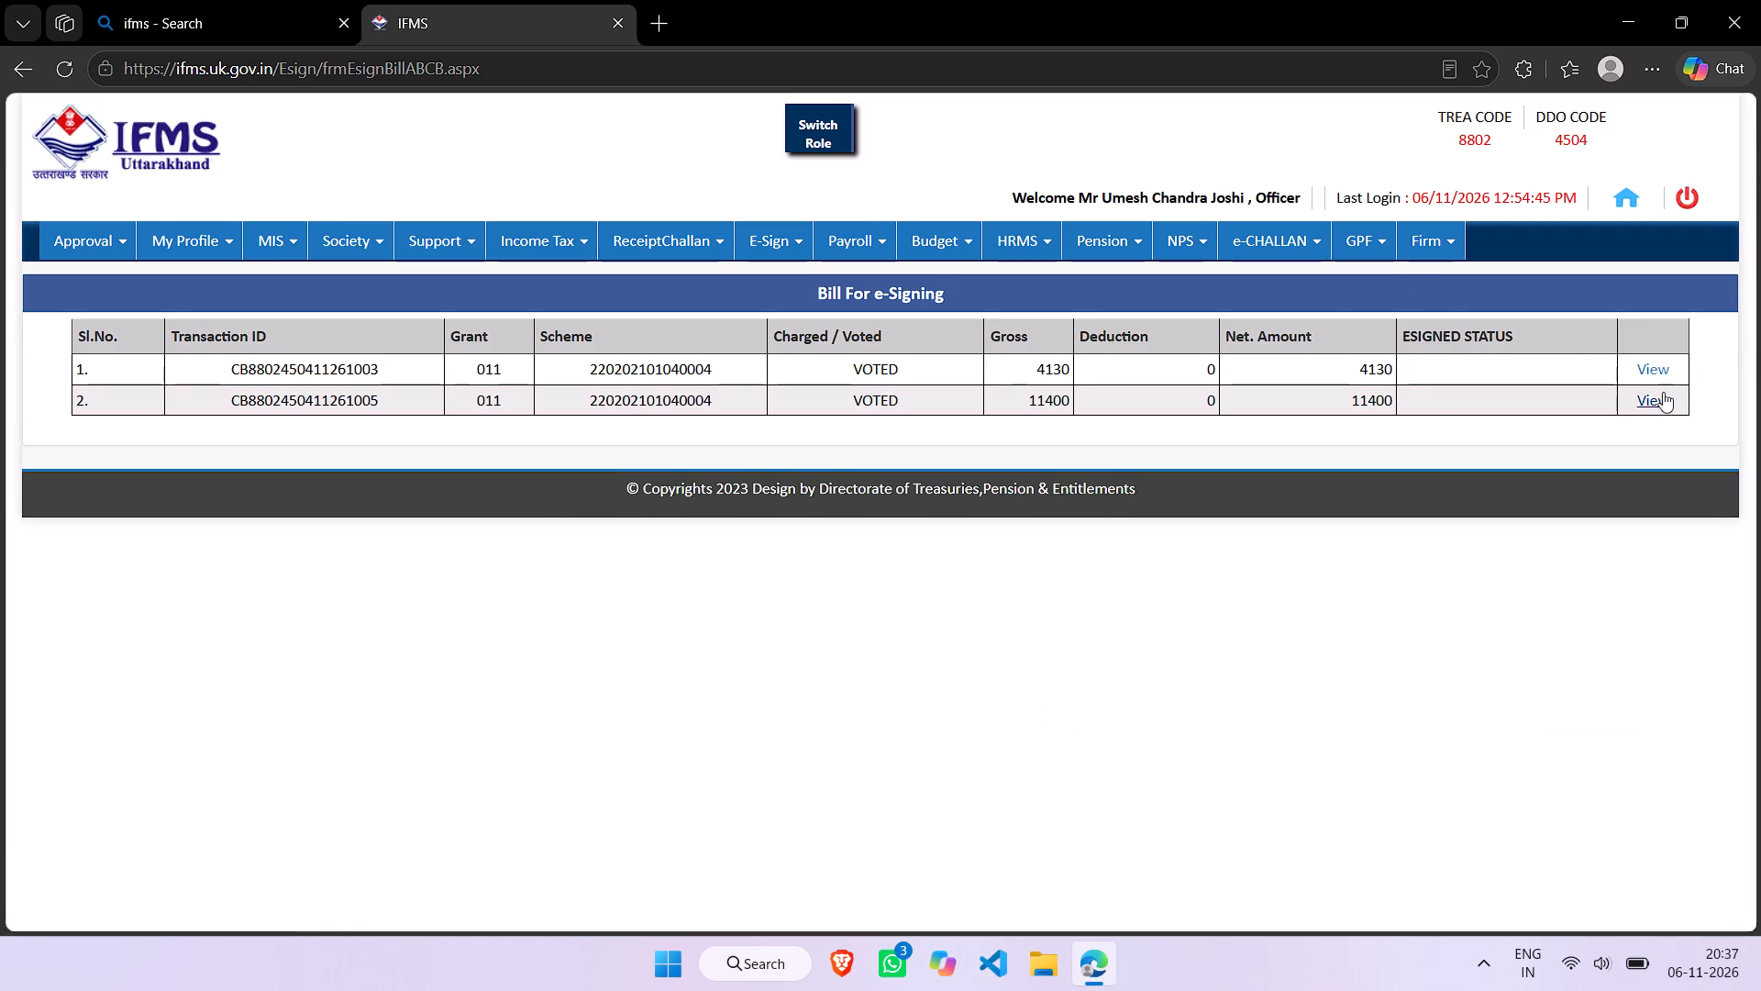
left_click(1656, 365)
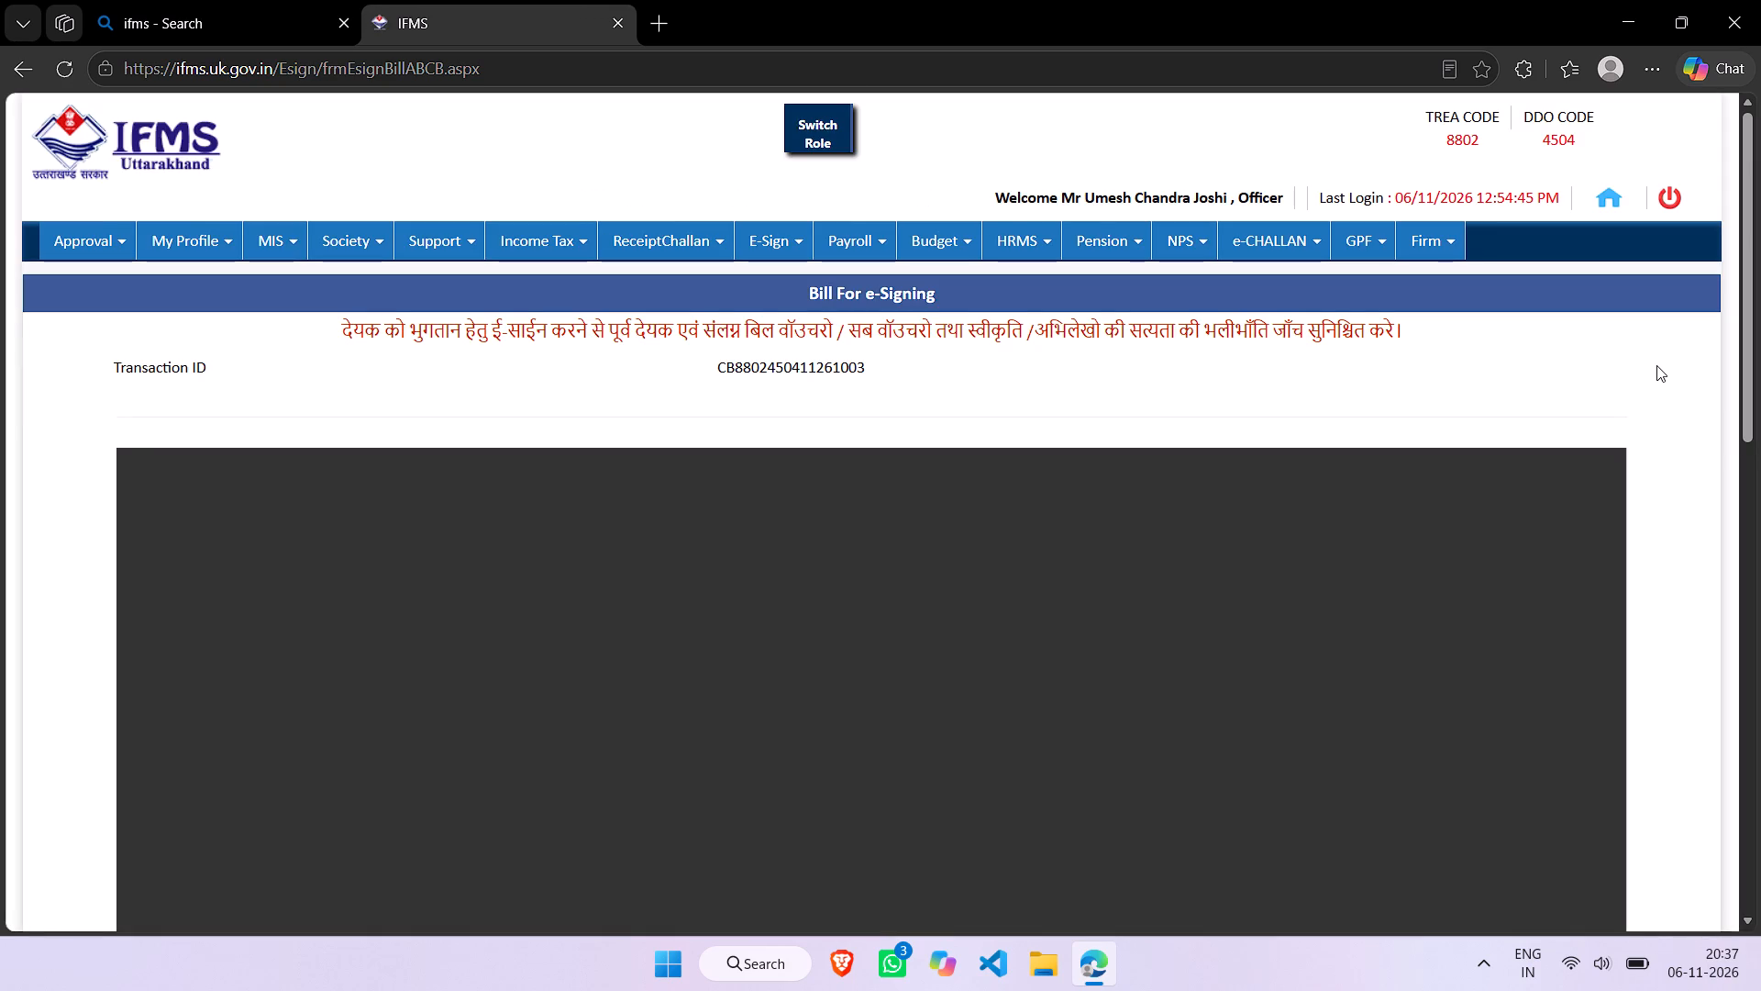
scroll(1656, 365, "down", 5)
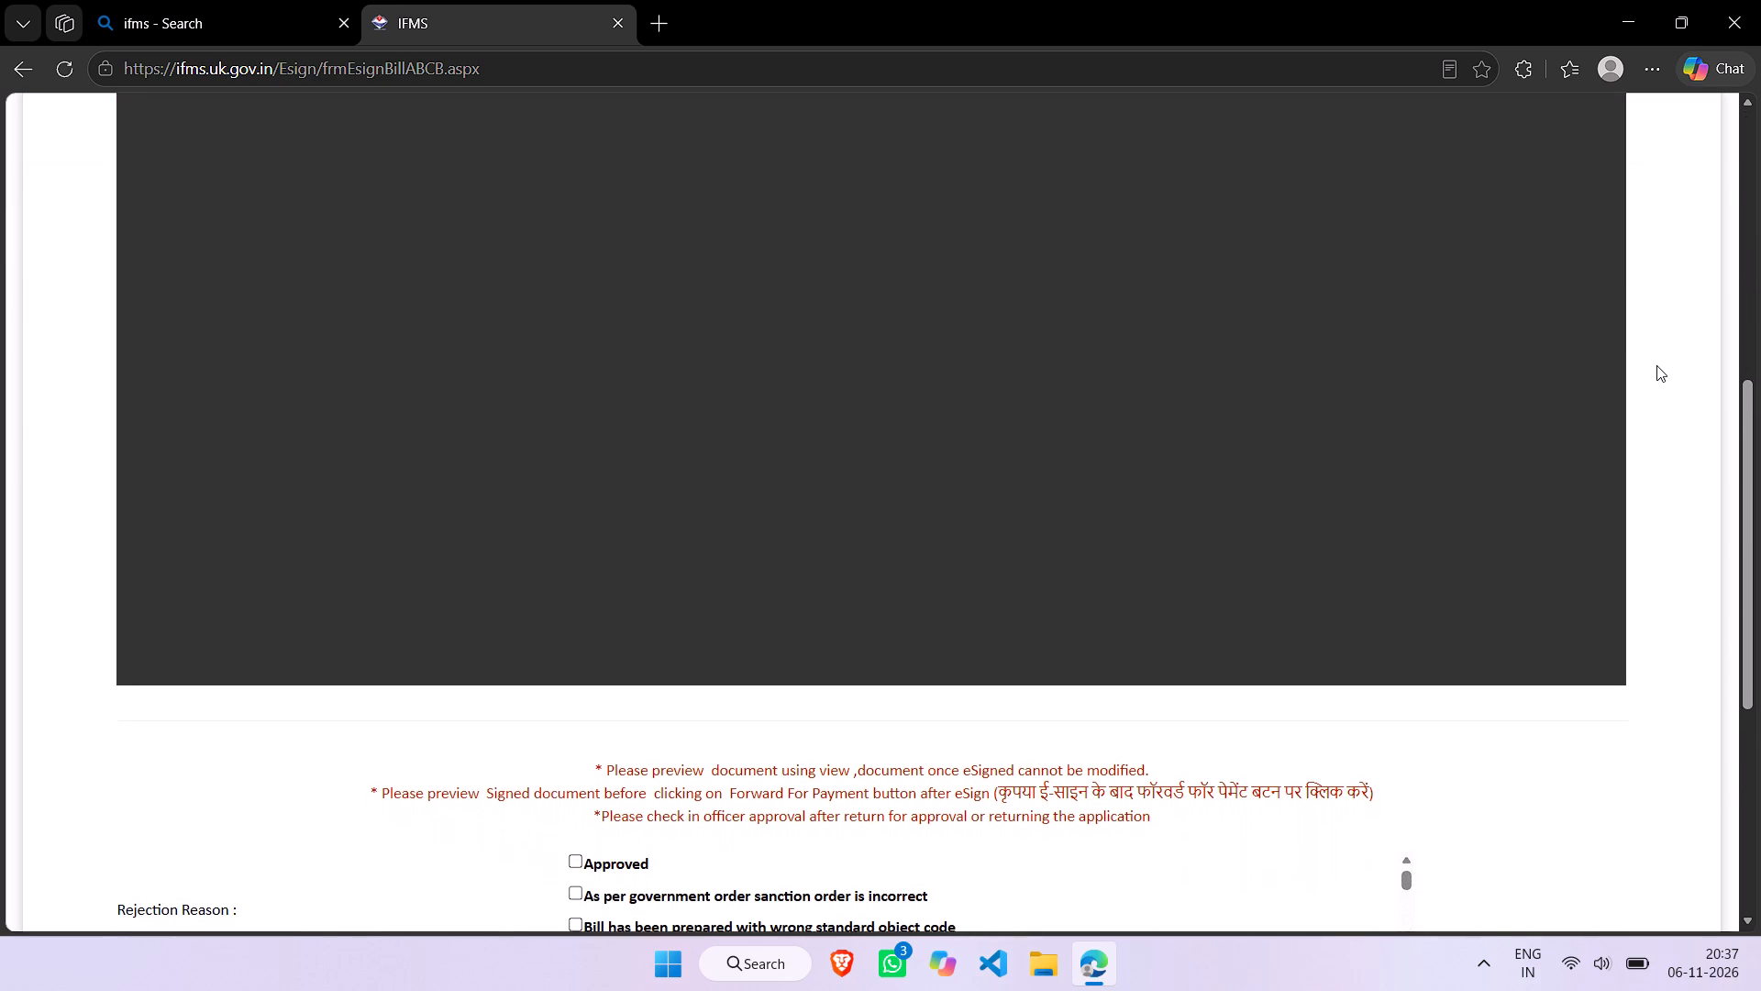
scroll(1667, 1, "down", 4)
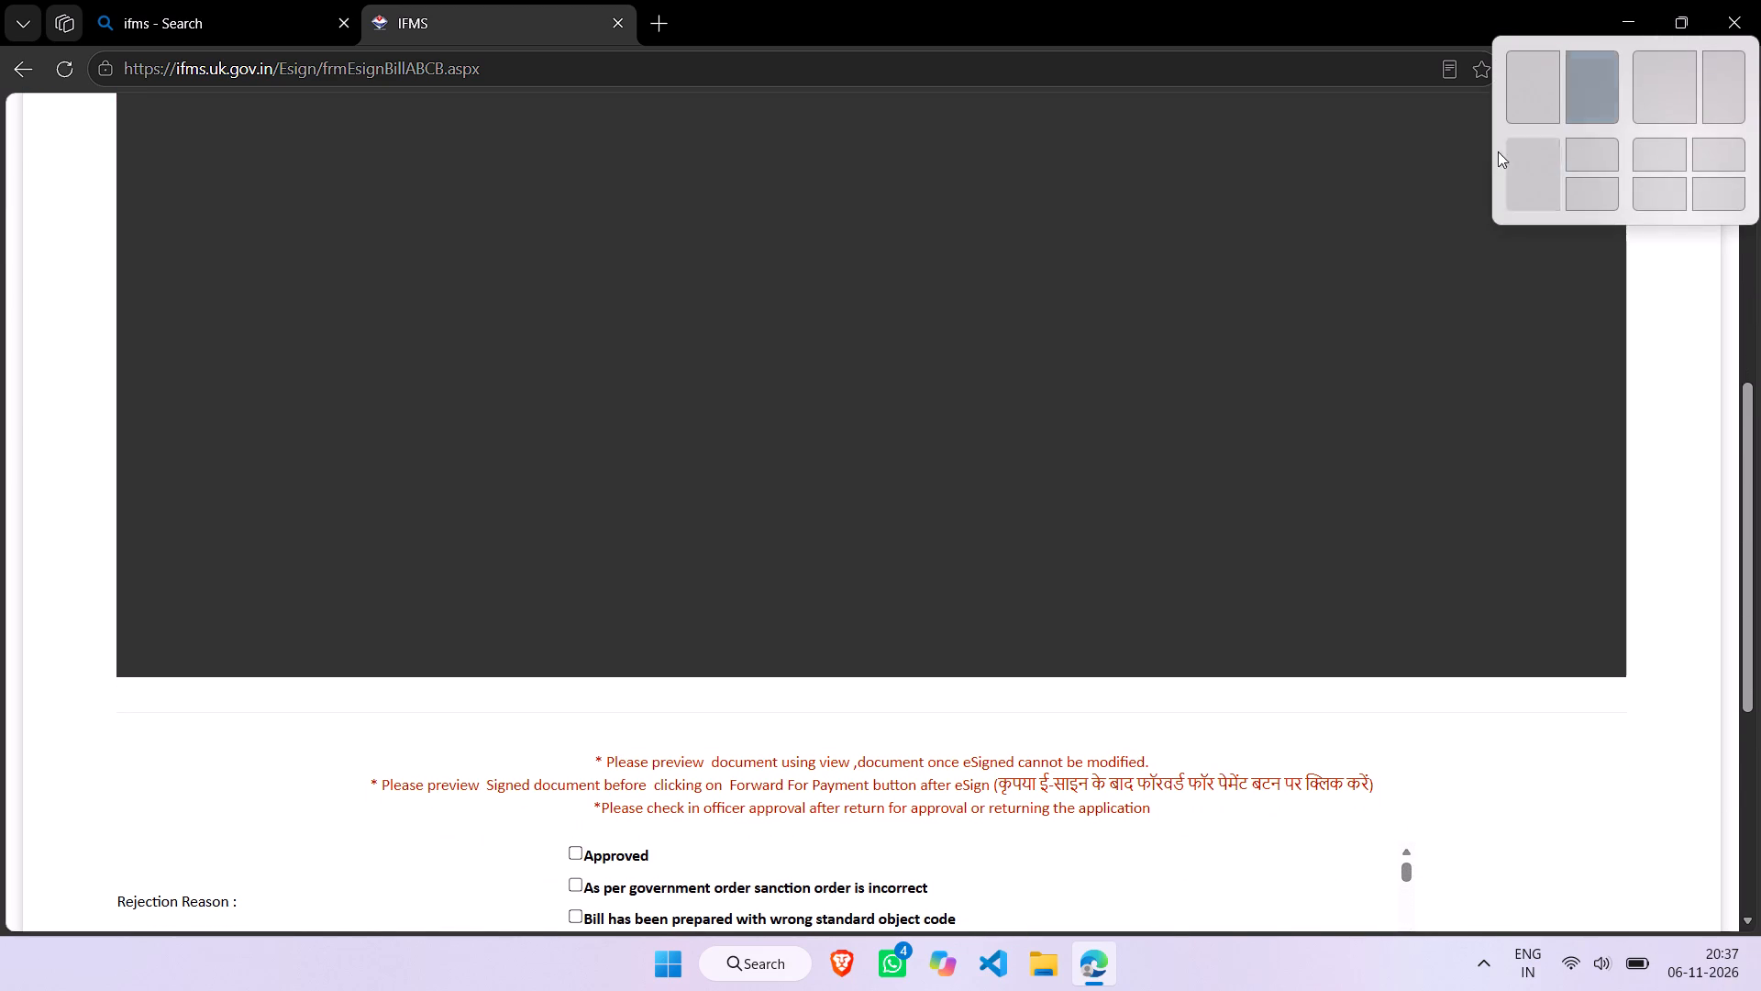
scroll(897, 738, "left", 2)
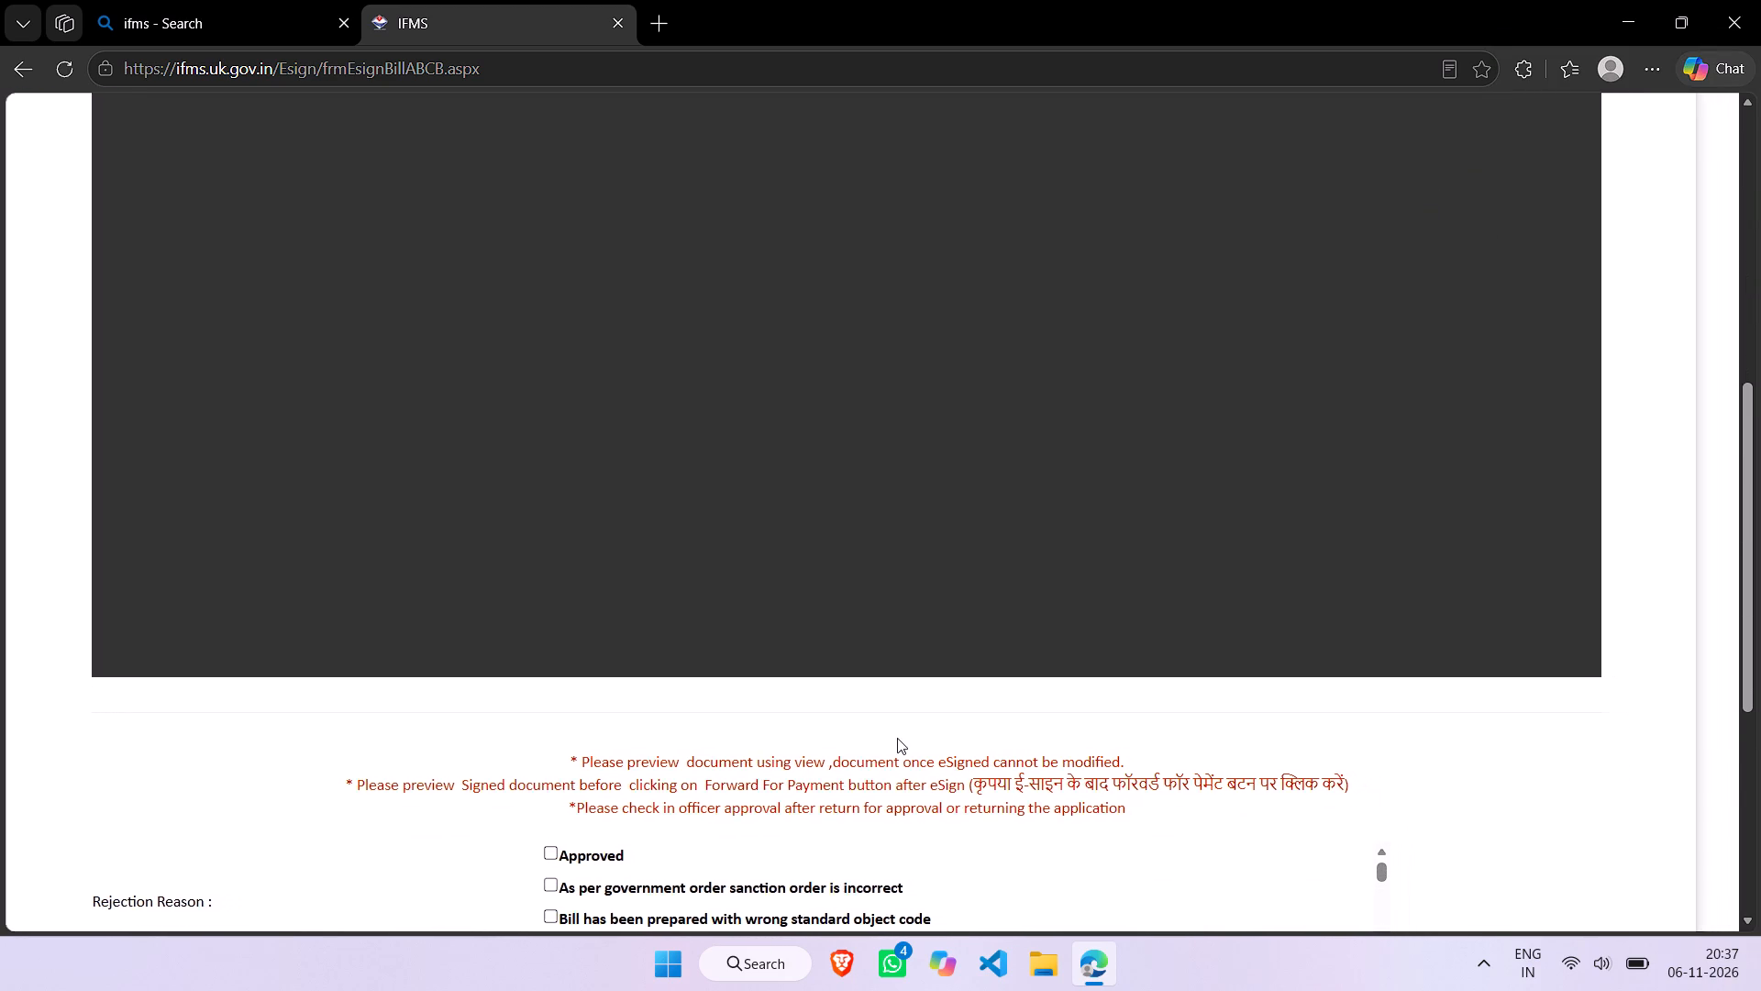
scroll(688, 781, "left", 1)
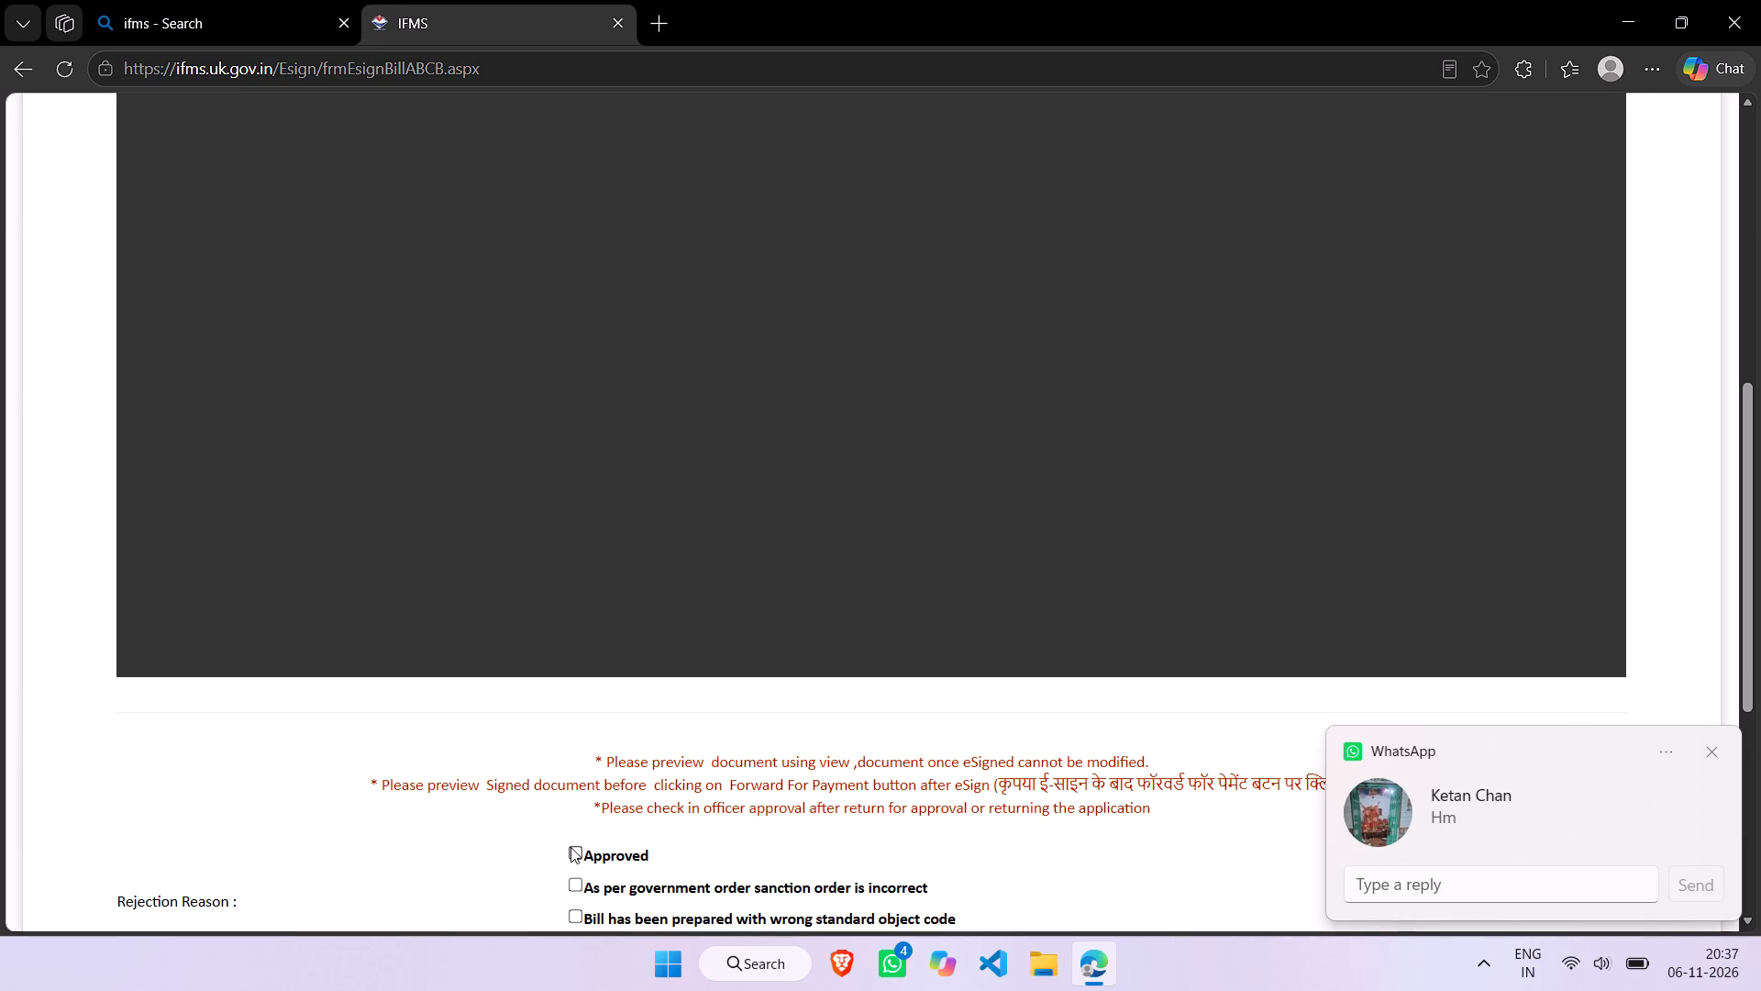
left_click(573, 847)
scroll(577, 592, "down", 4)
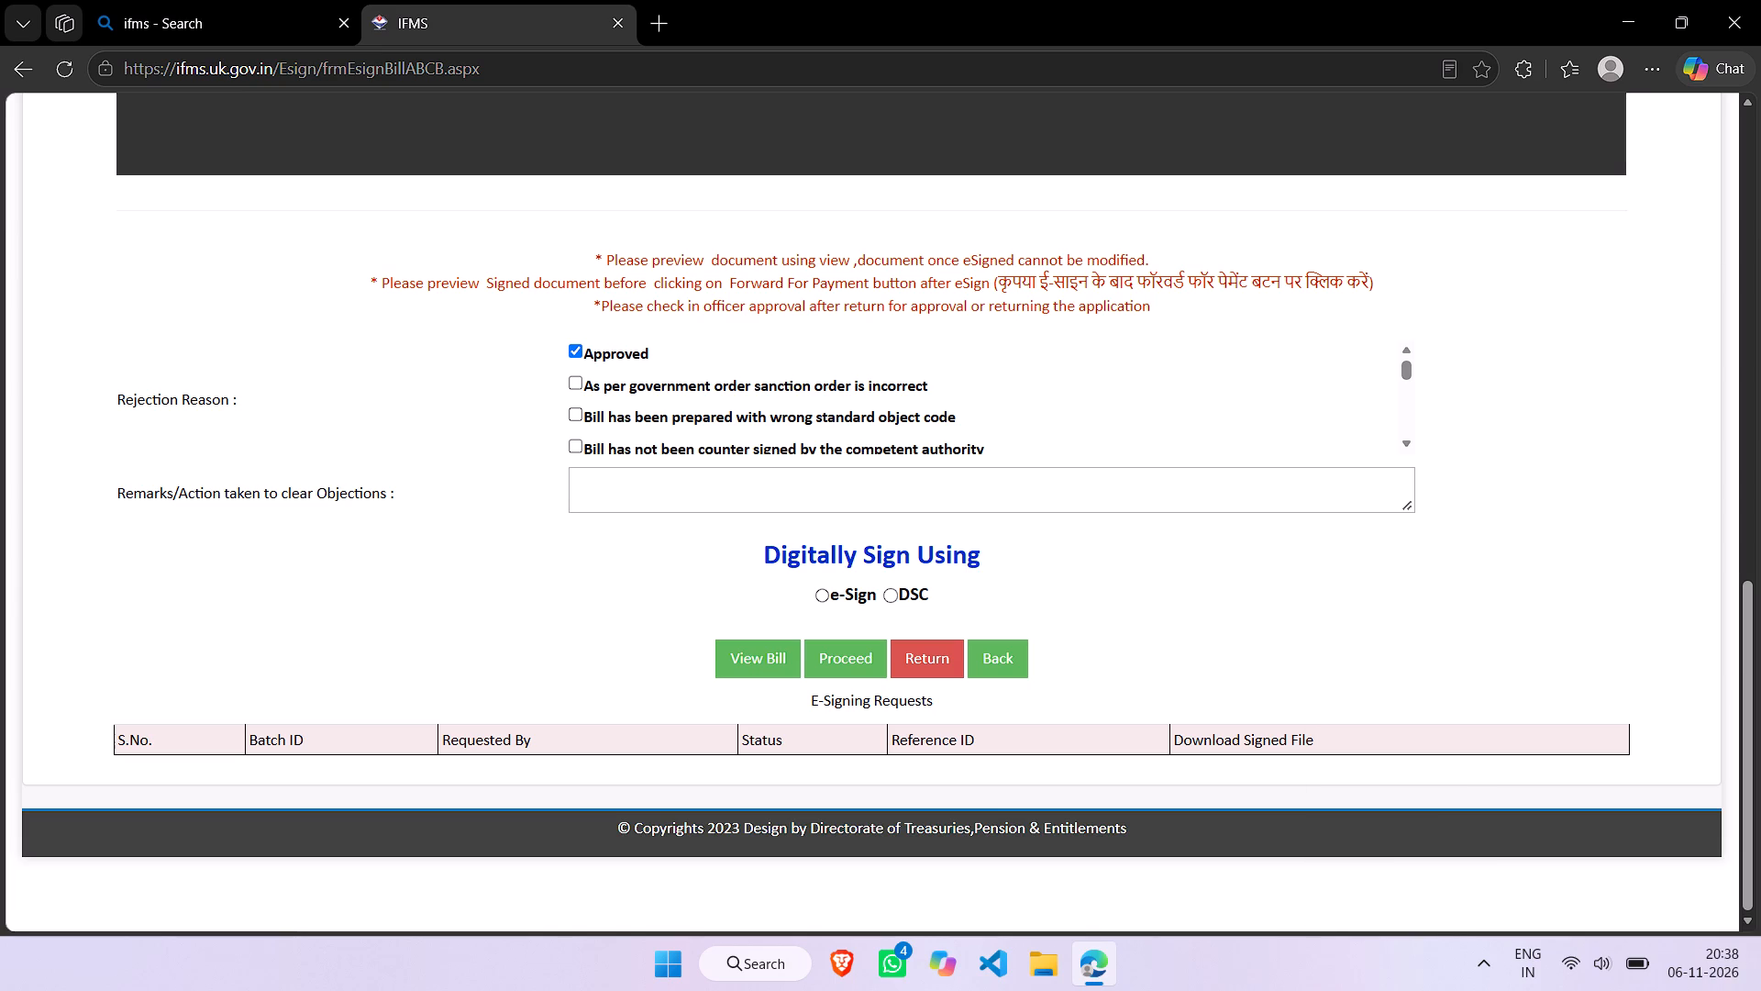
left_click(582, 494)
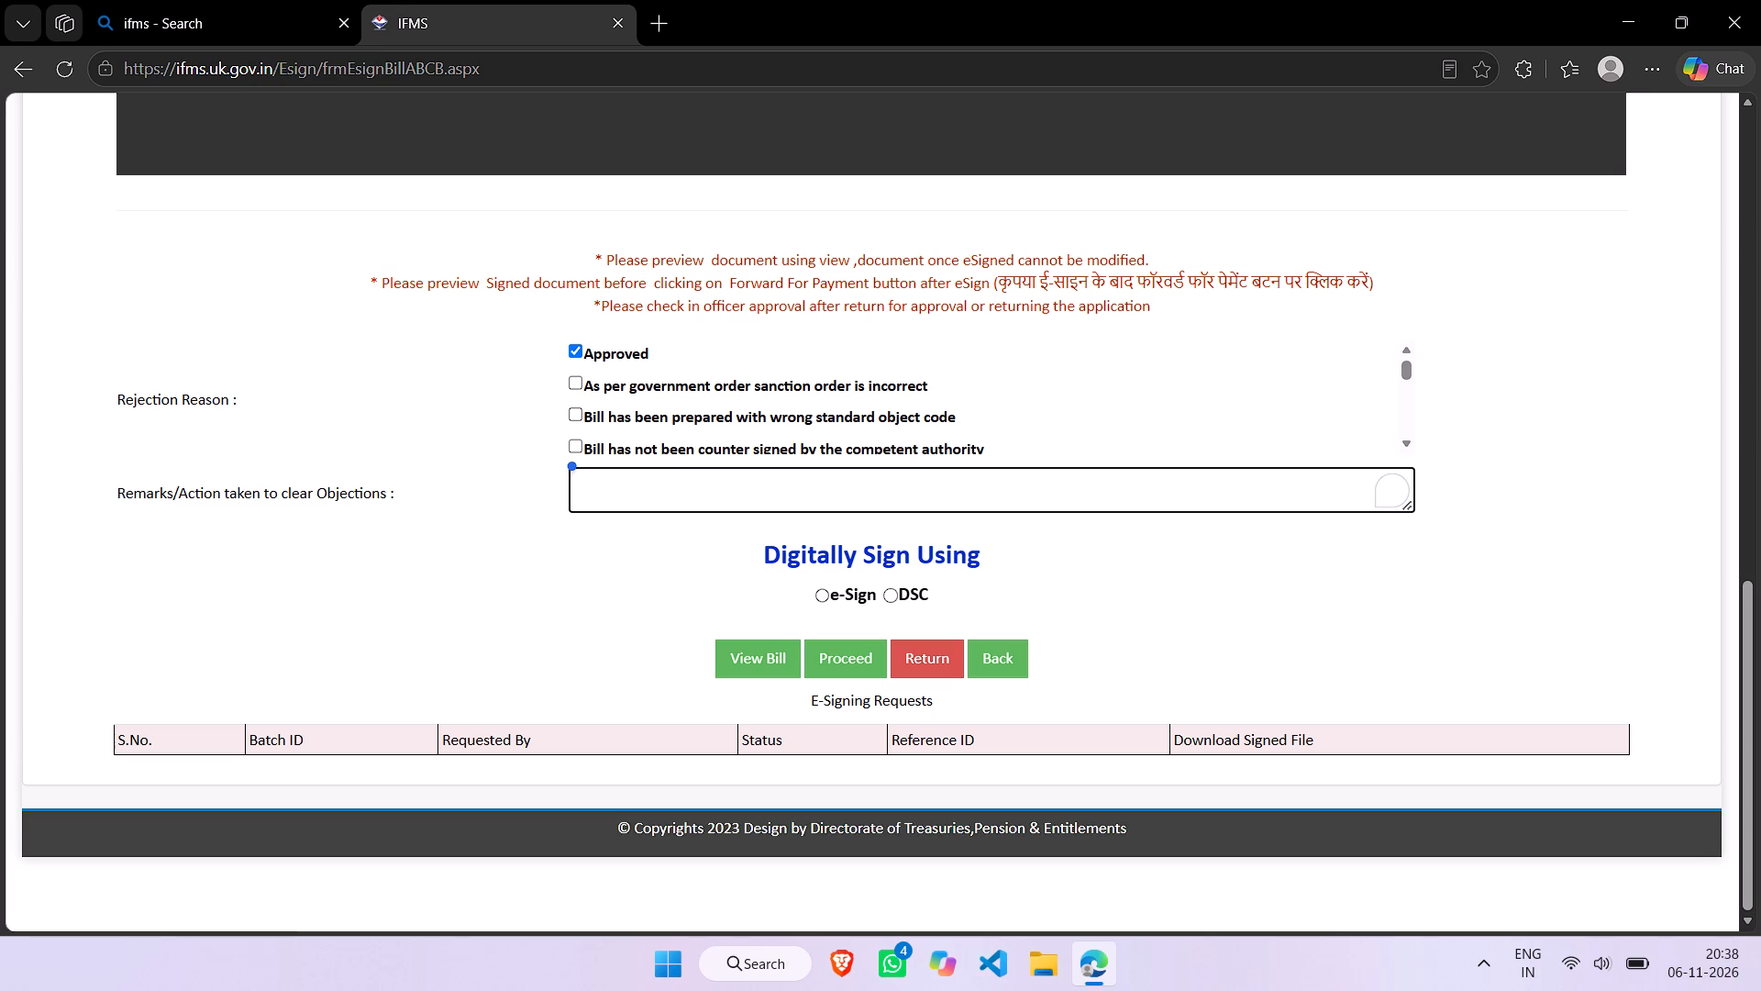
type("ok")
left_click(823, 594)
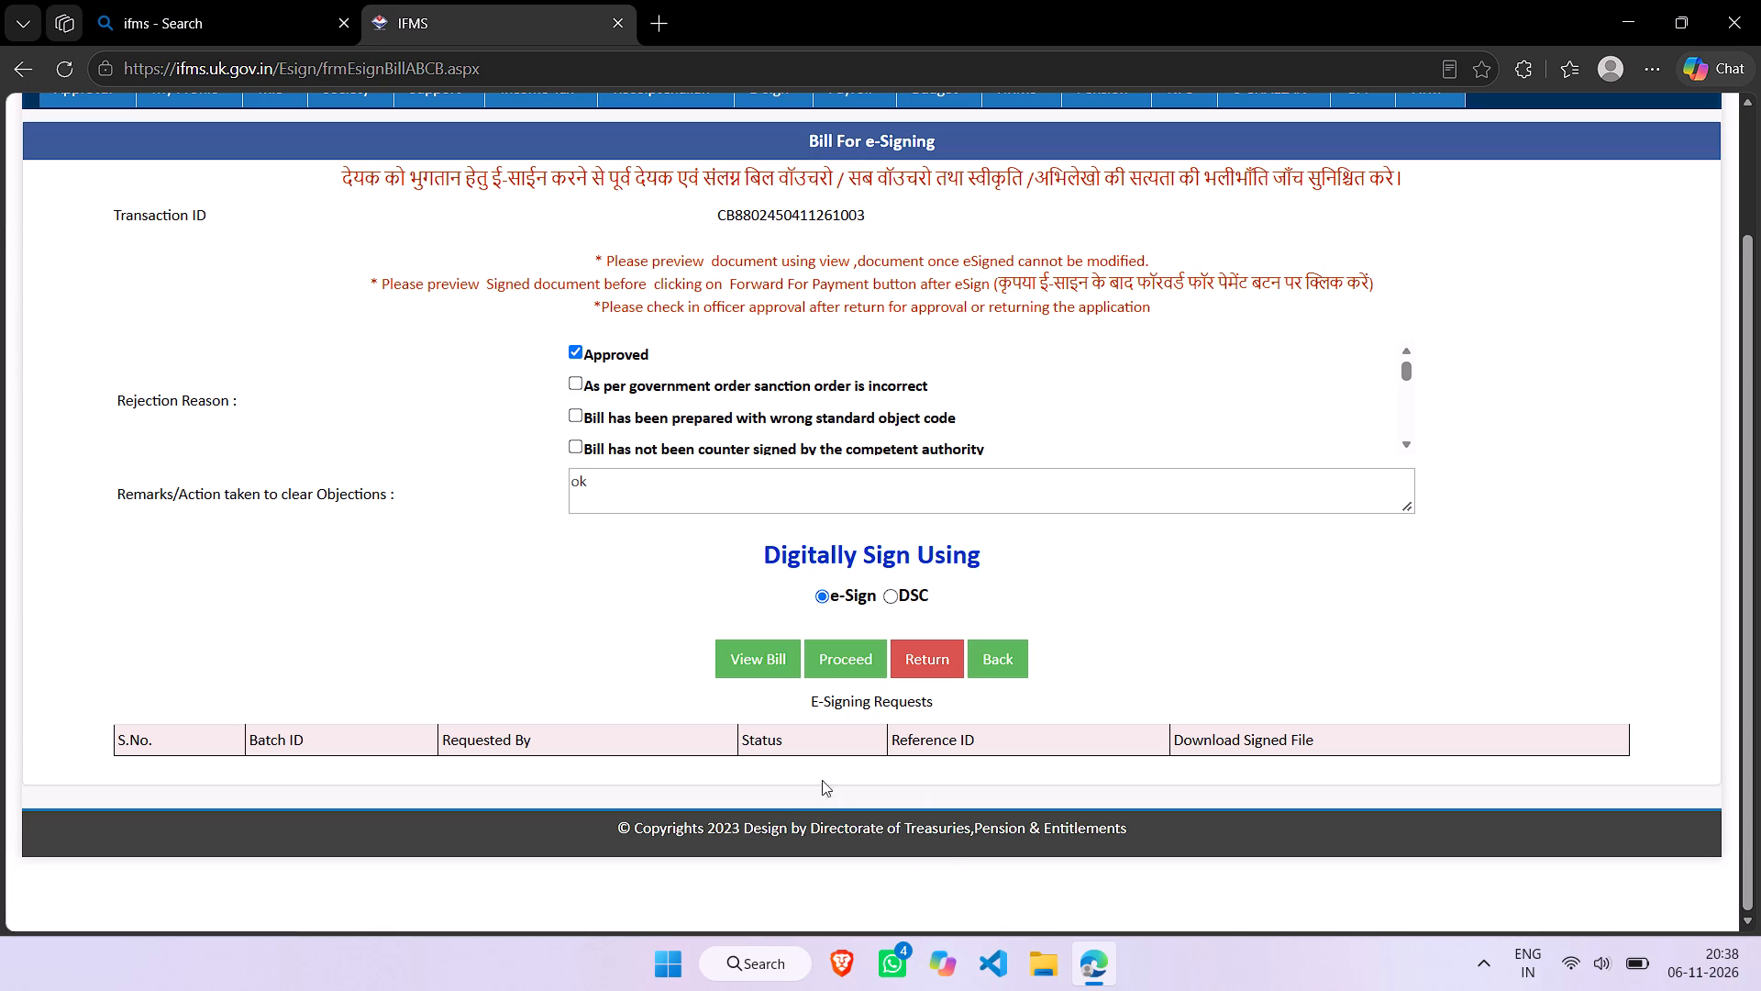
left_click(847, 662)
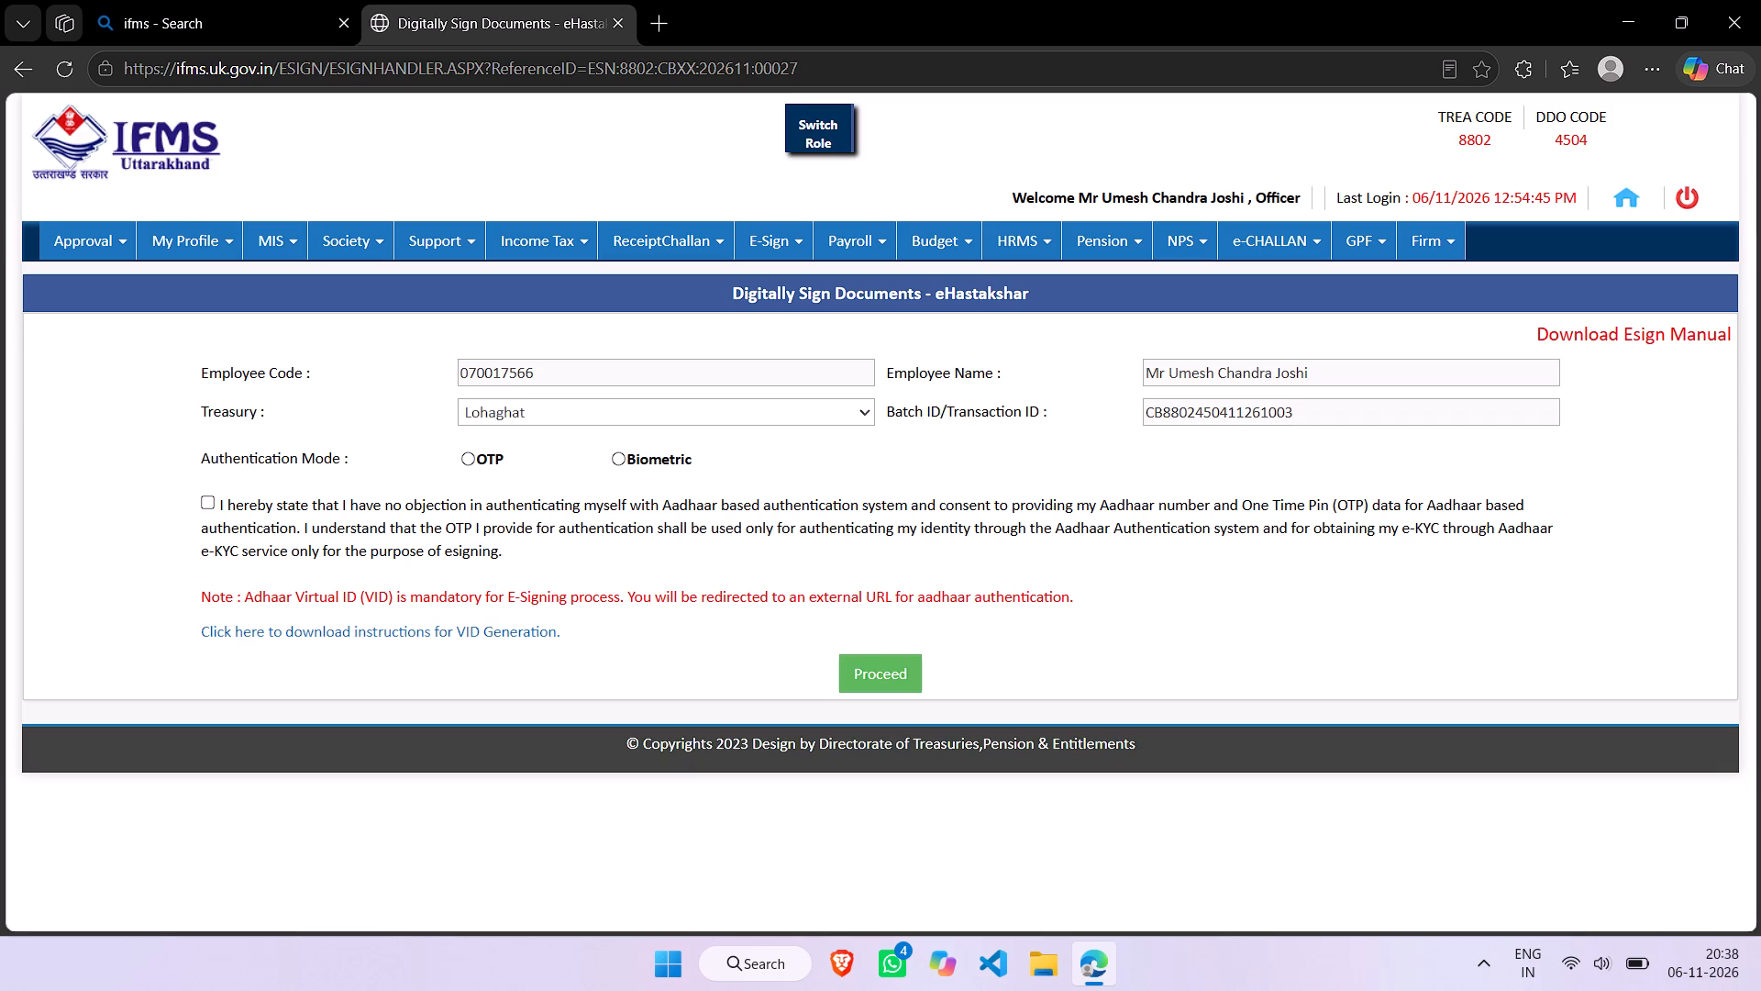
left_click(464, 453)
left_click(208, 498)
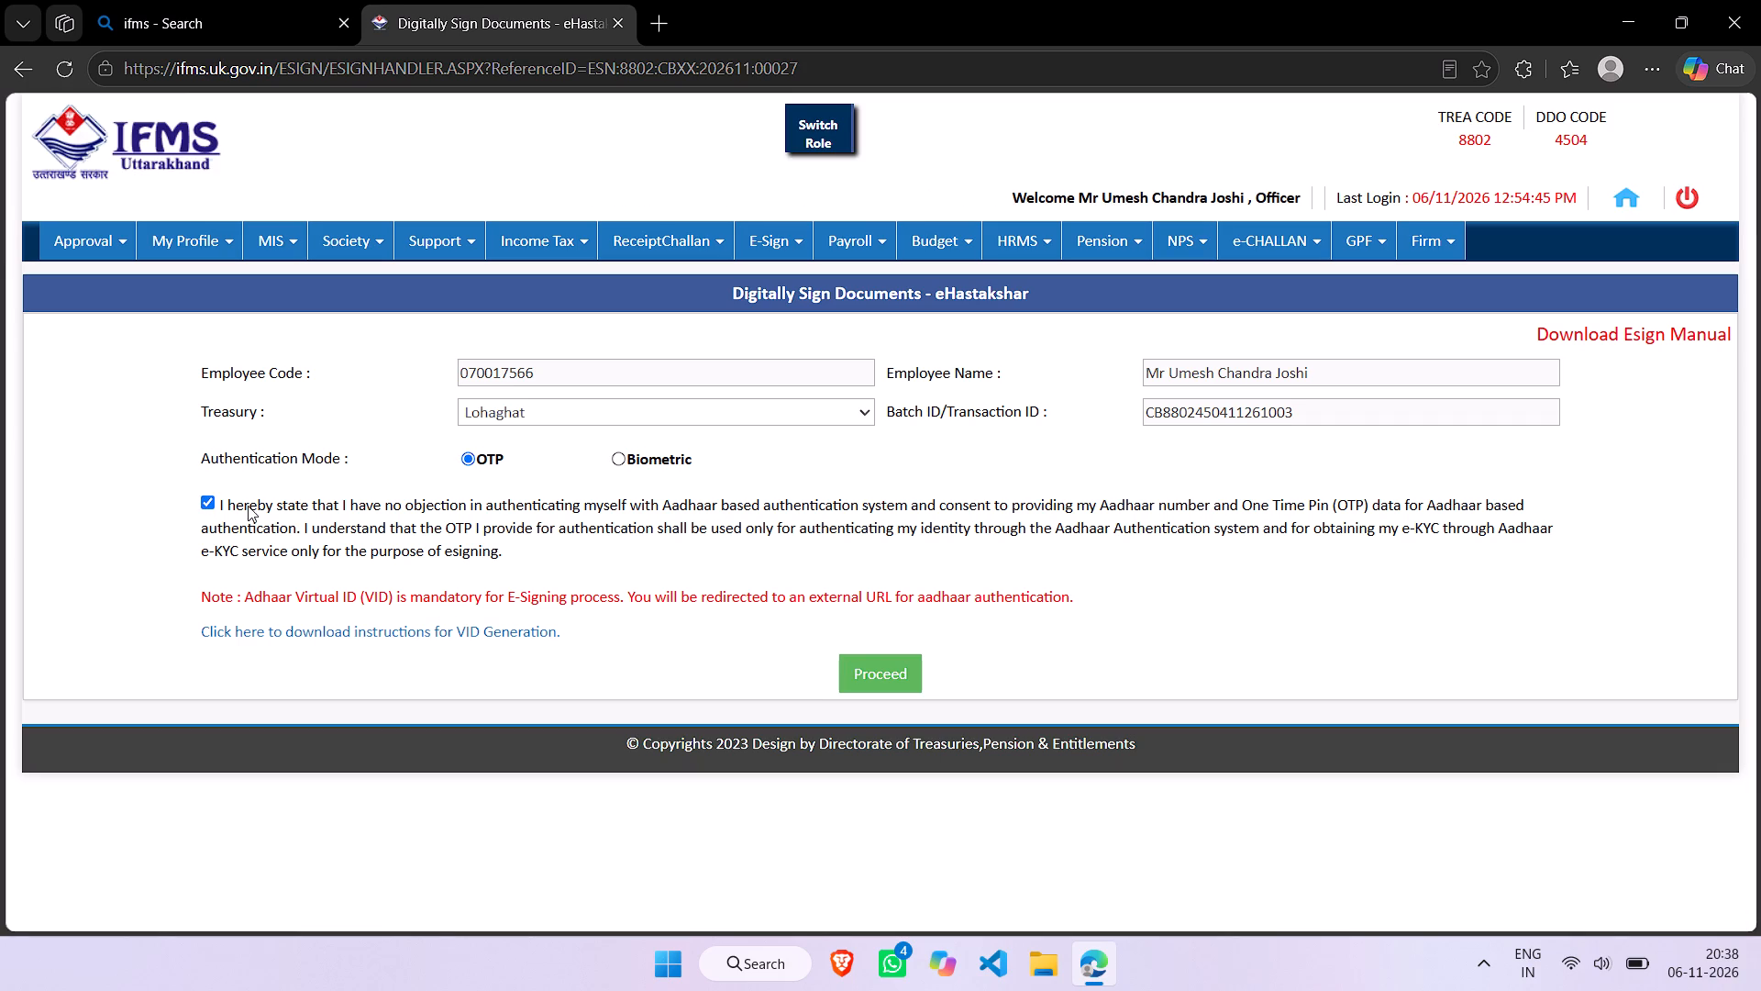
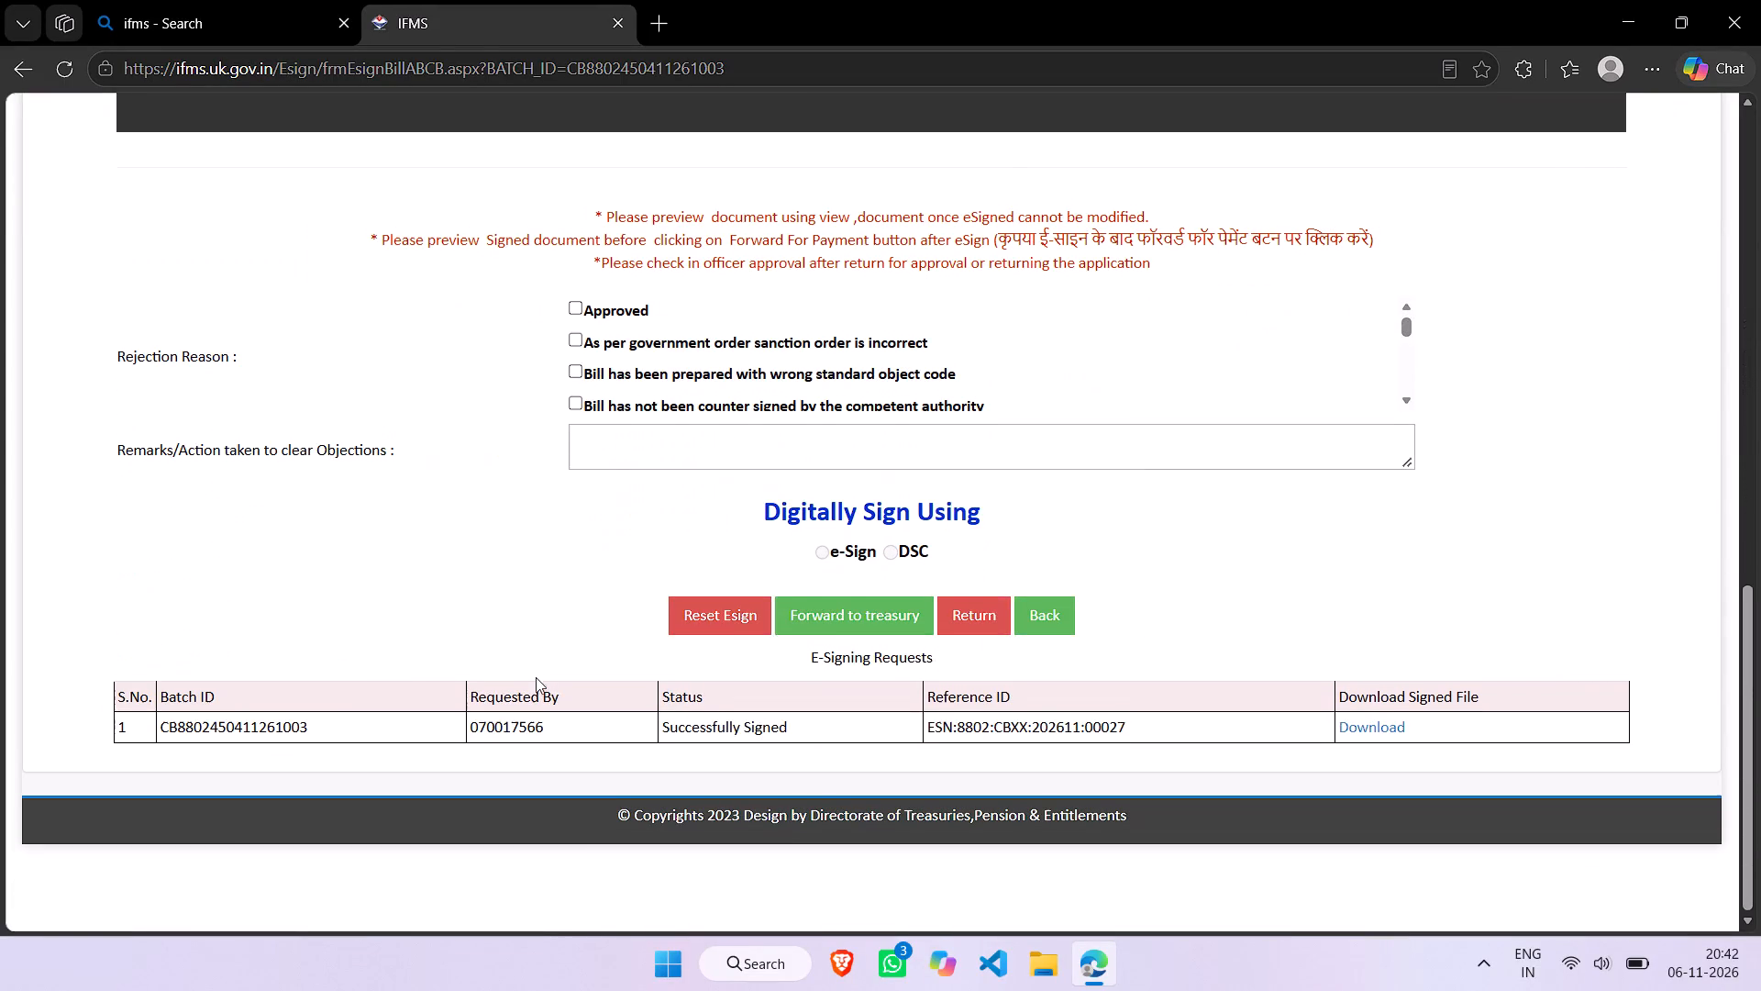
scroll(536, 677, "down", 1)
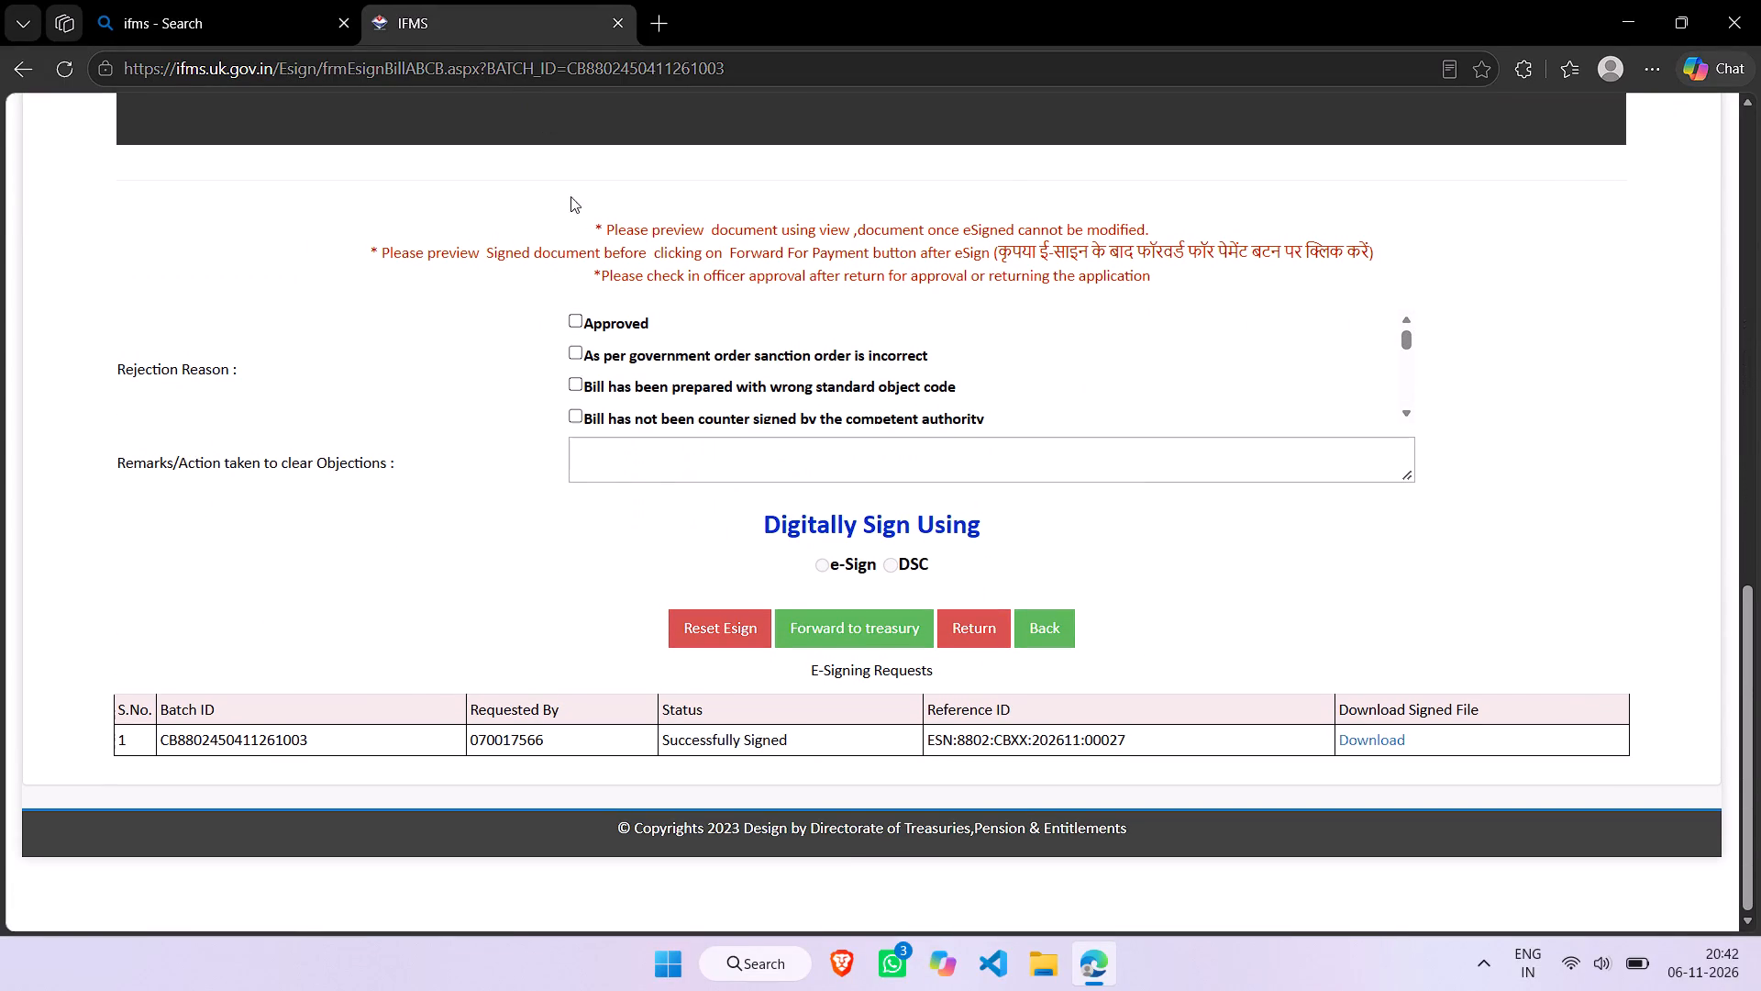
left_click(576, 324)
left_click(615, 481)
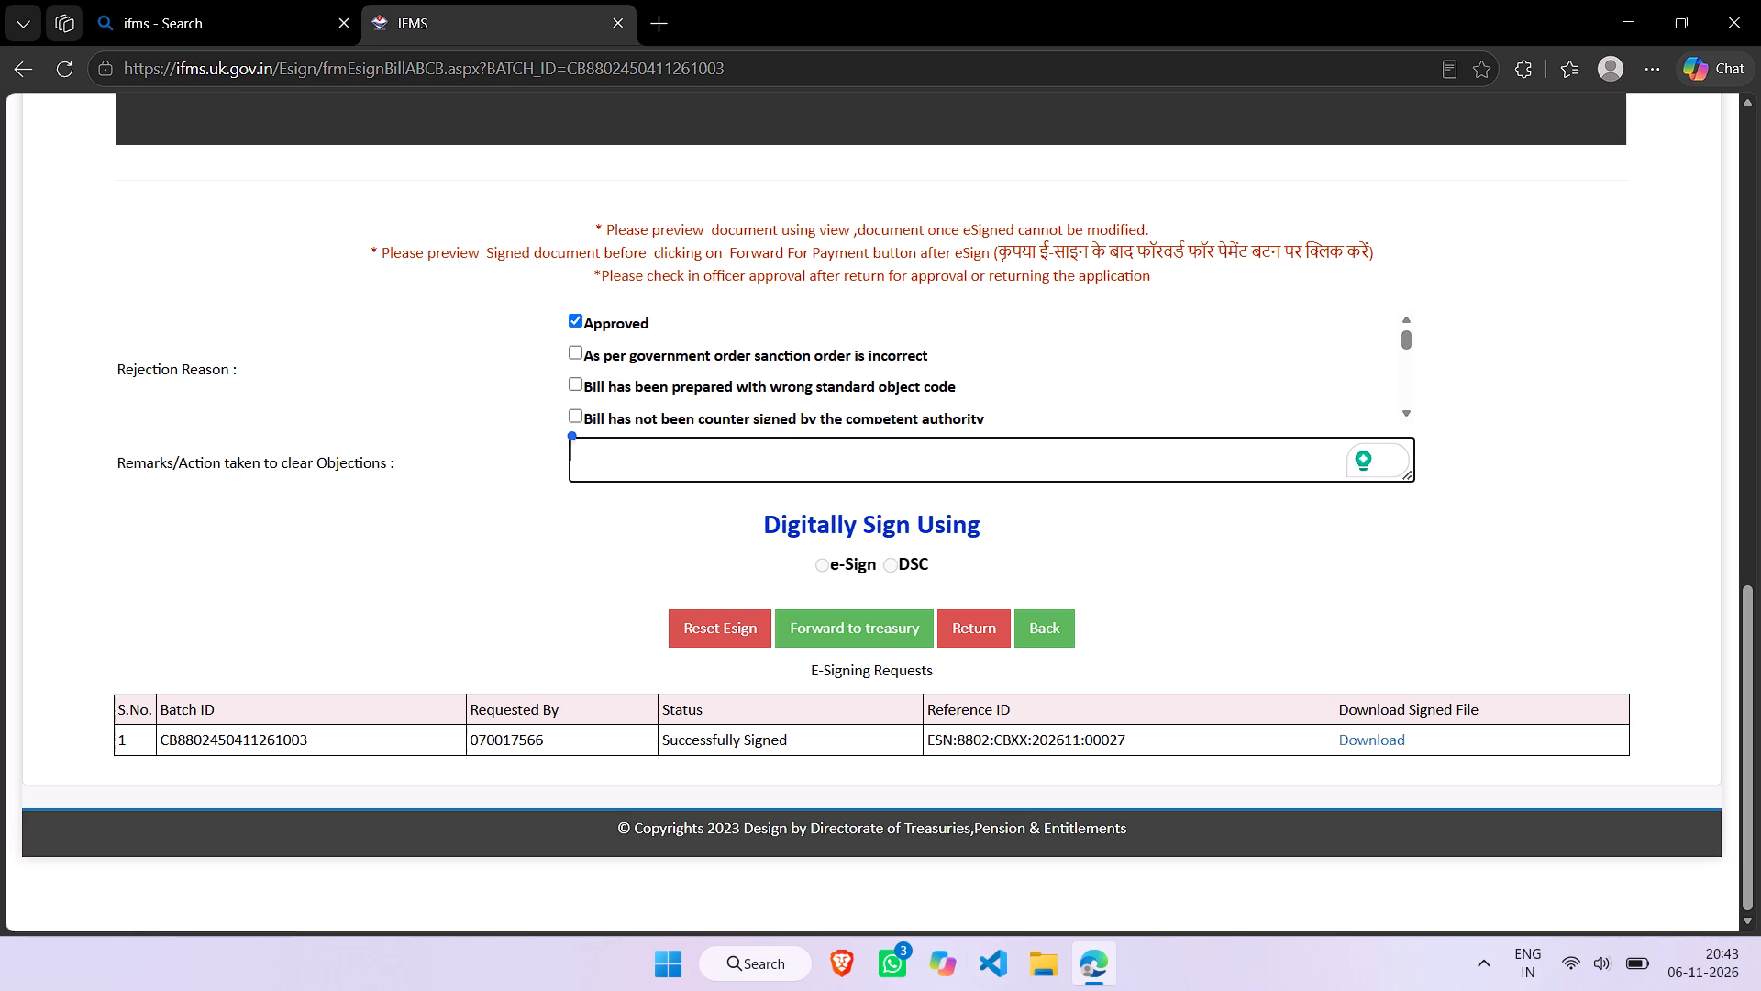
key("o")
key("k")
scroll(615, 481, "right", 2)
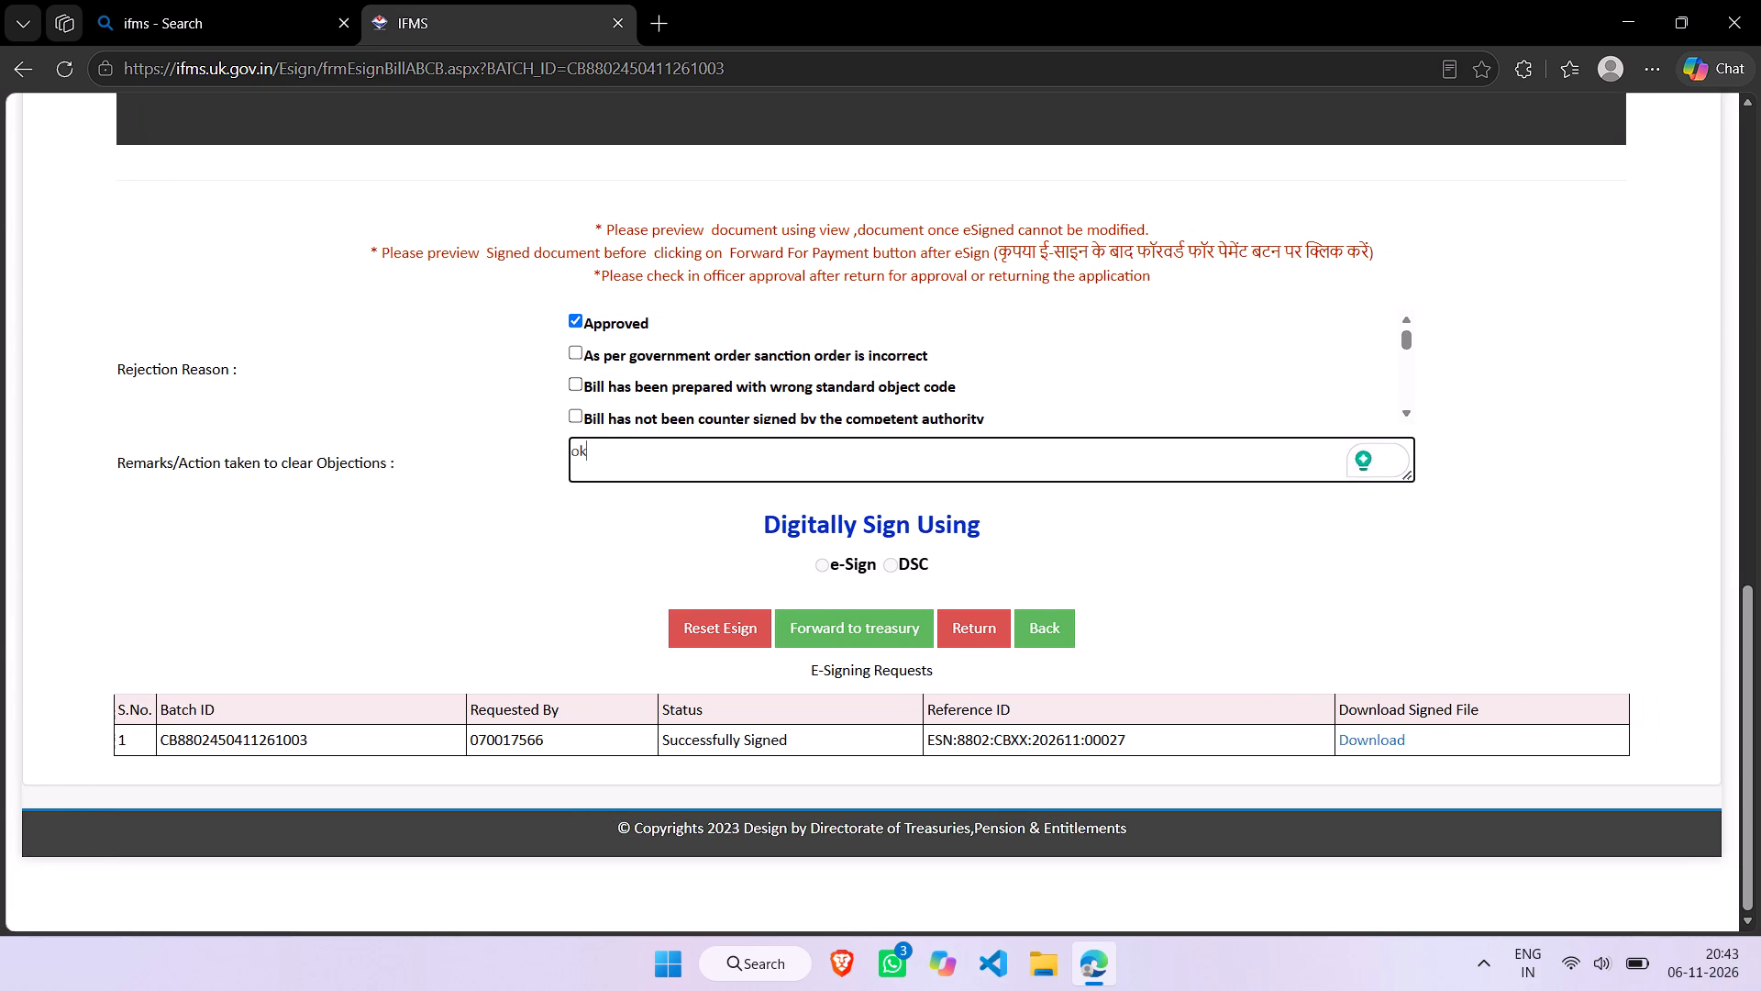
left_click(853, 624)
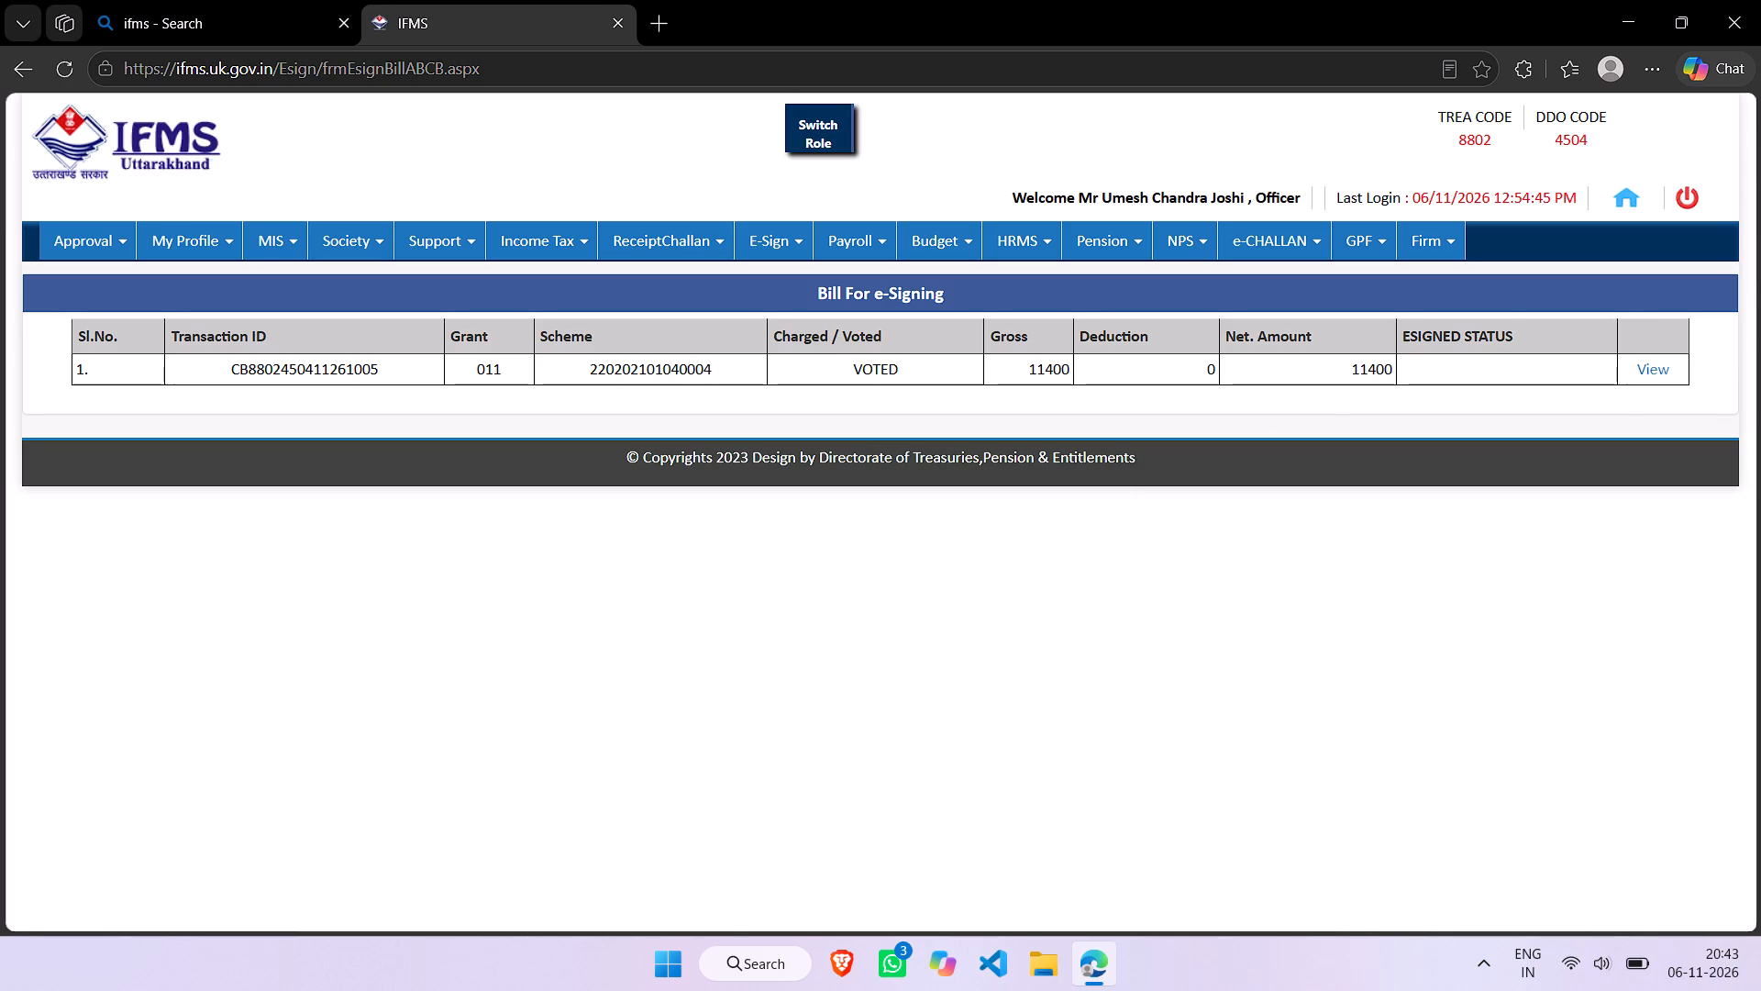
left_click(1657, 372)
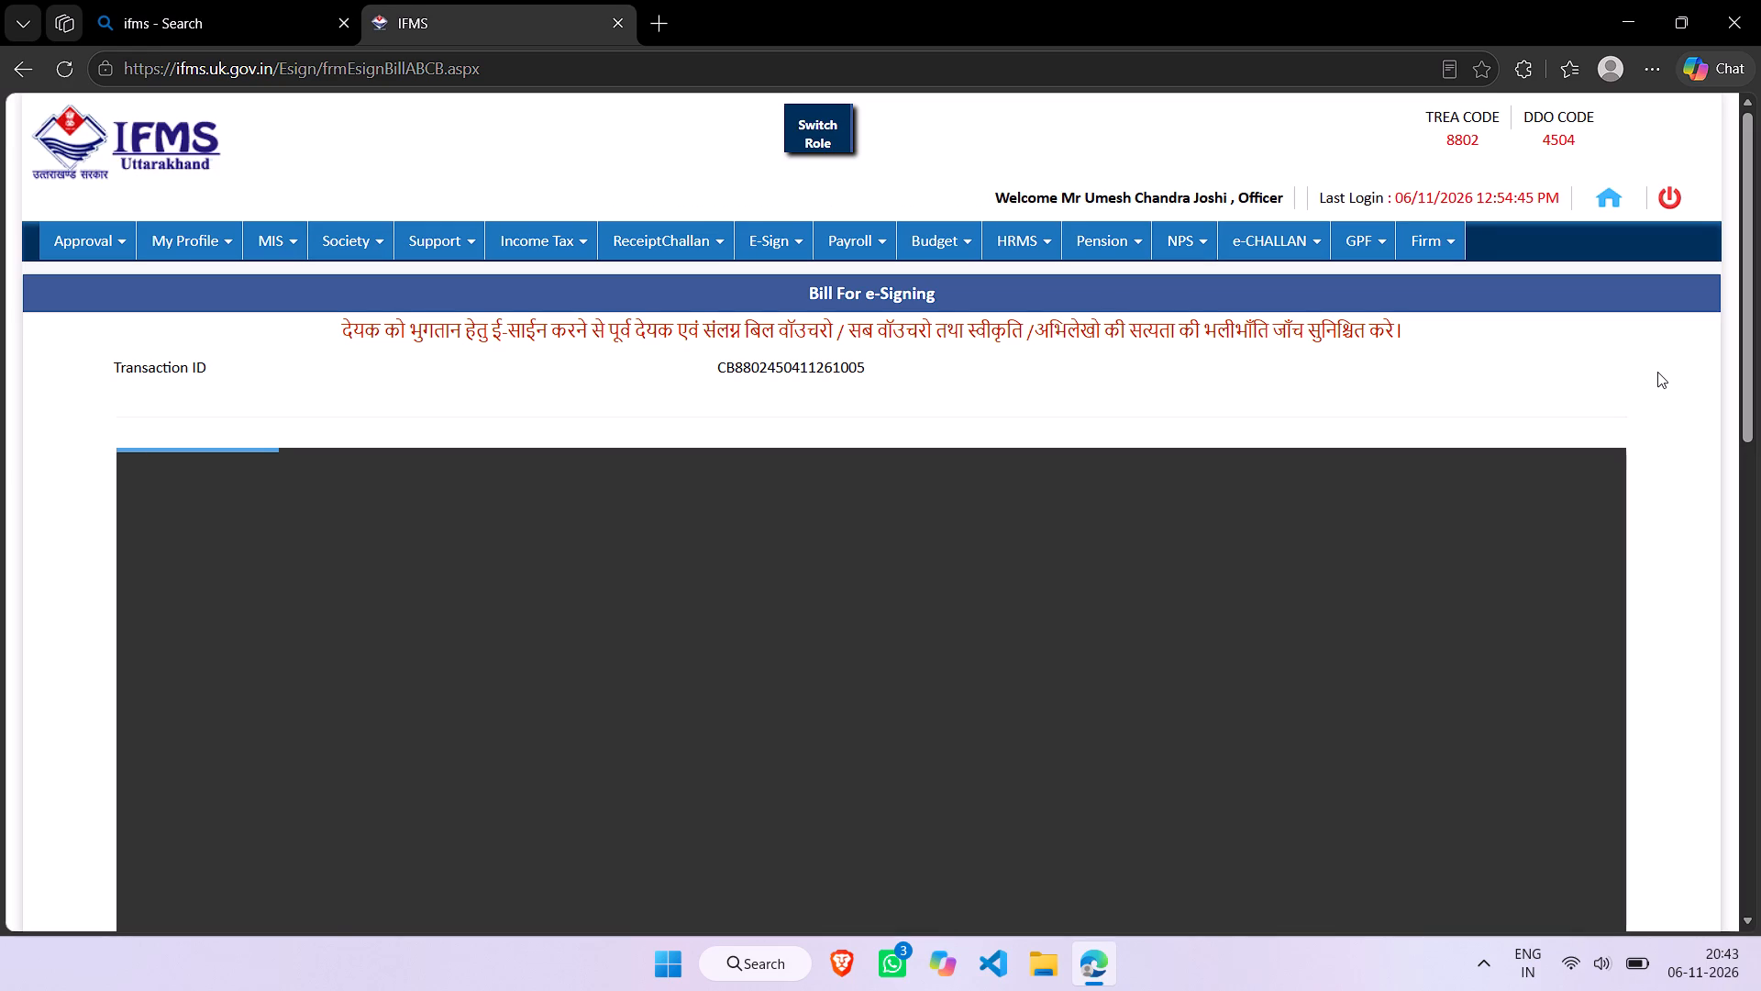
scroll(1657, 372, "down", 7)
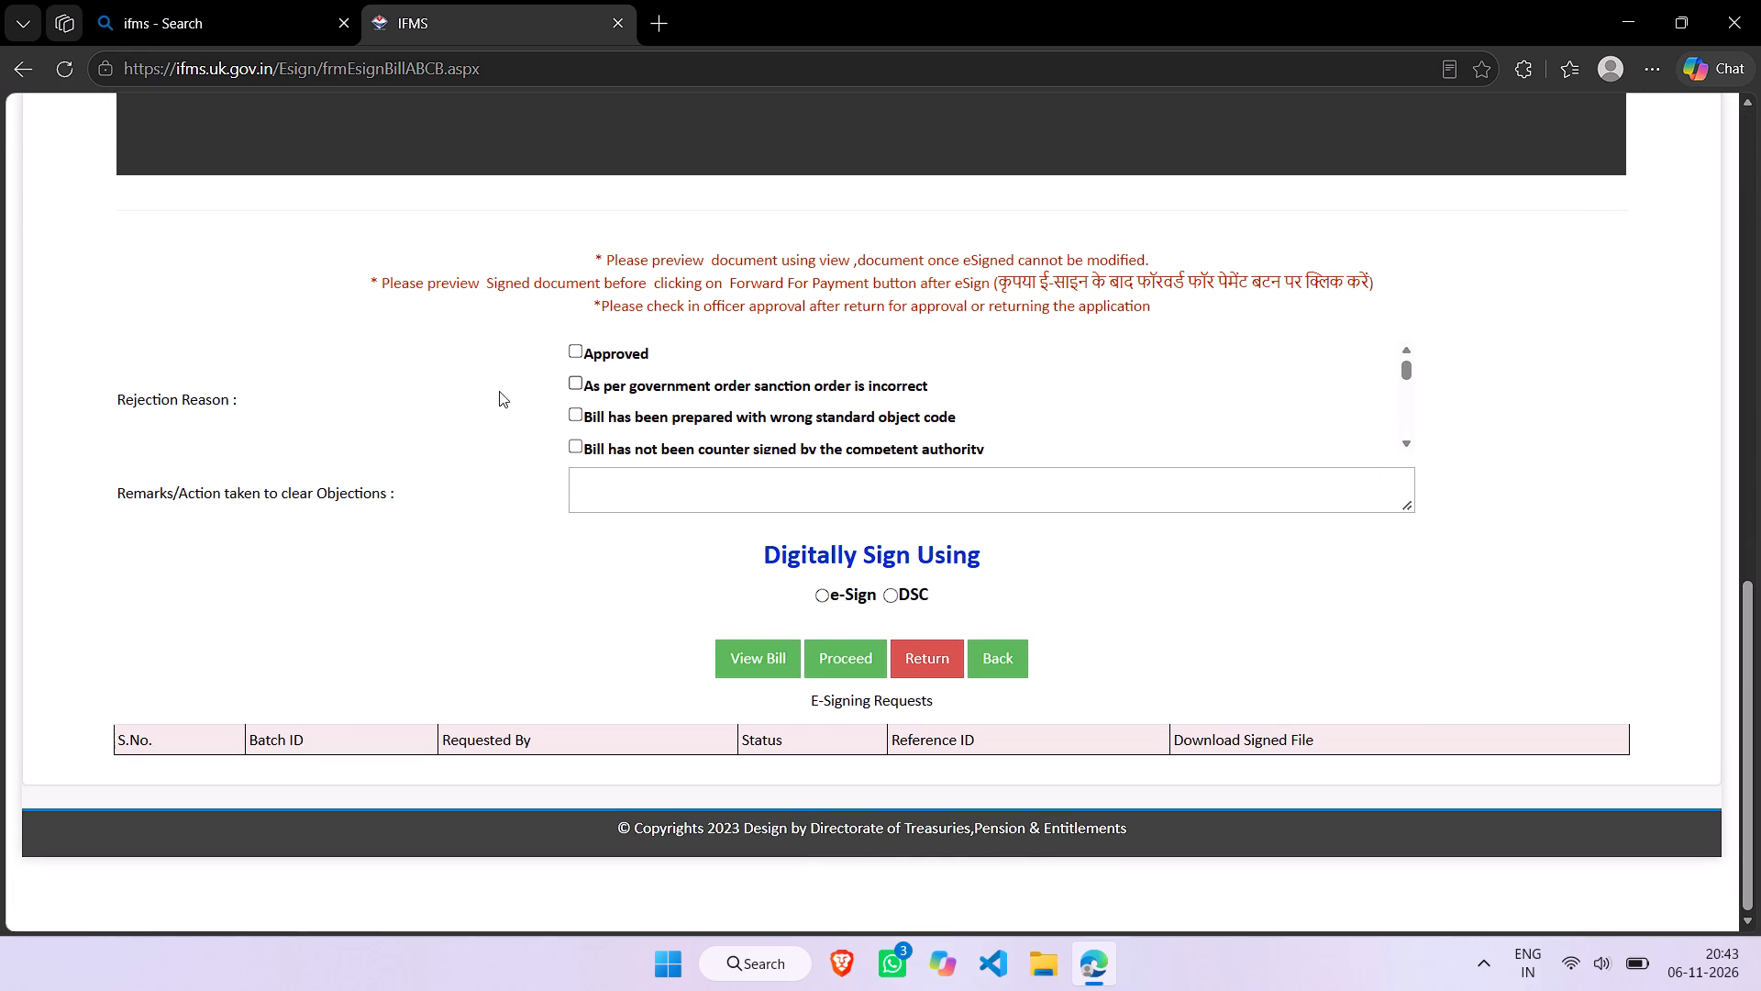
left_click(573, 348)
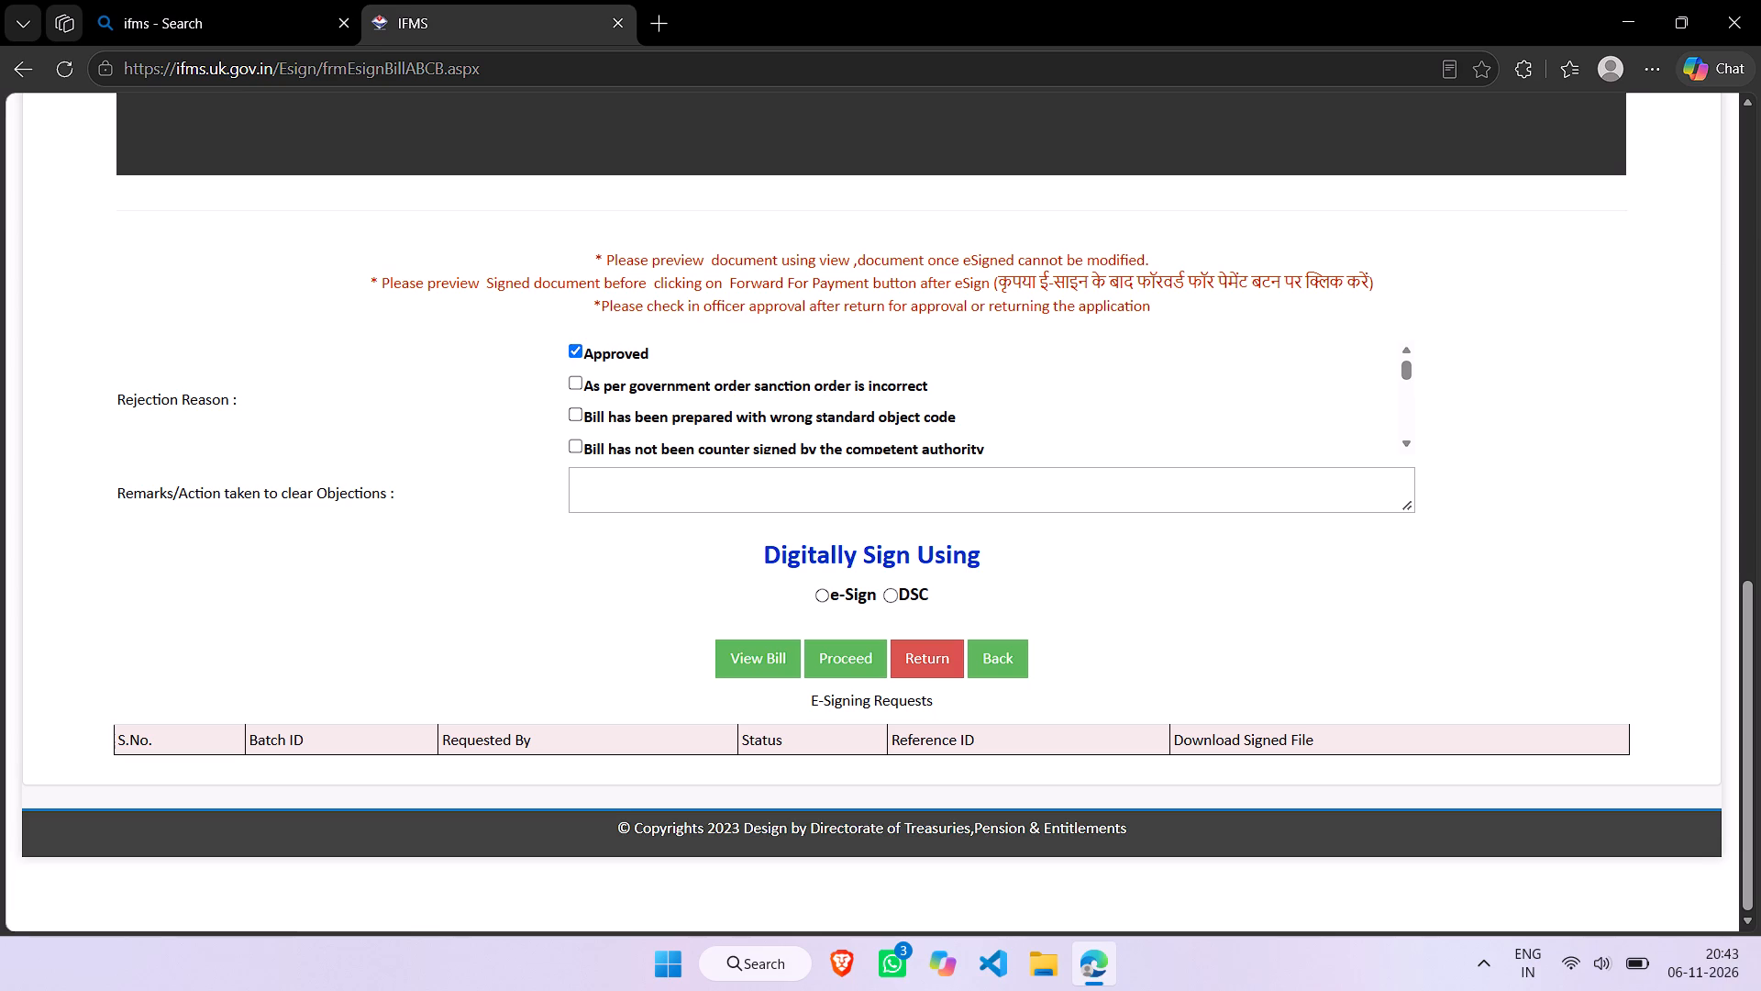
left_click(649, 483)
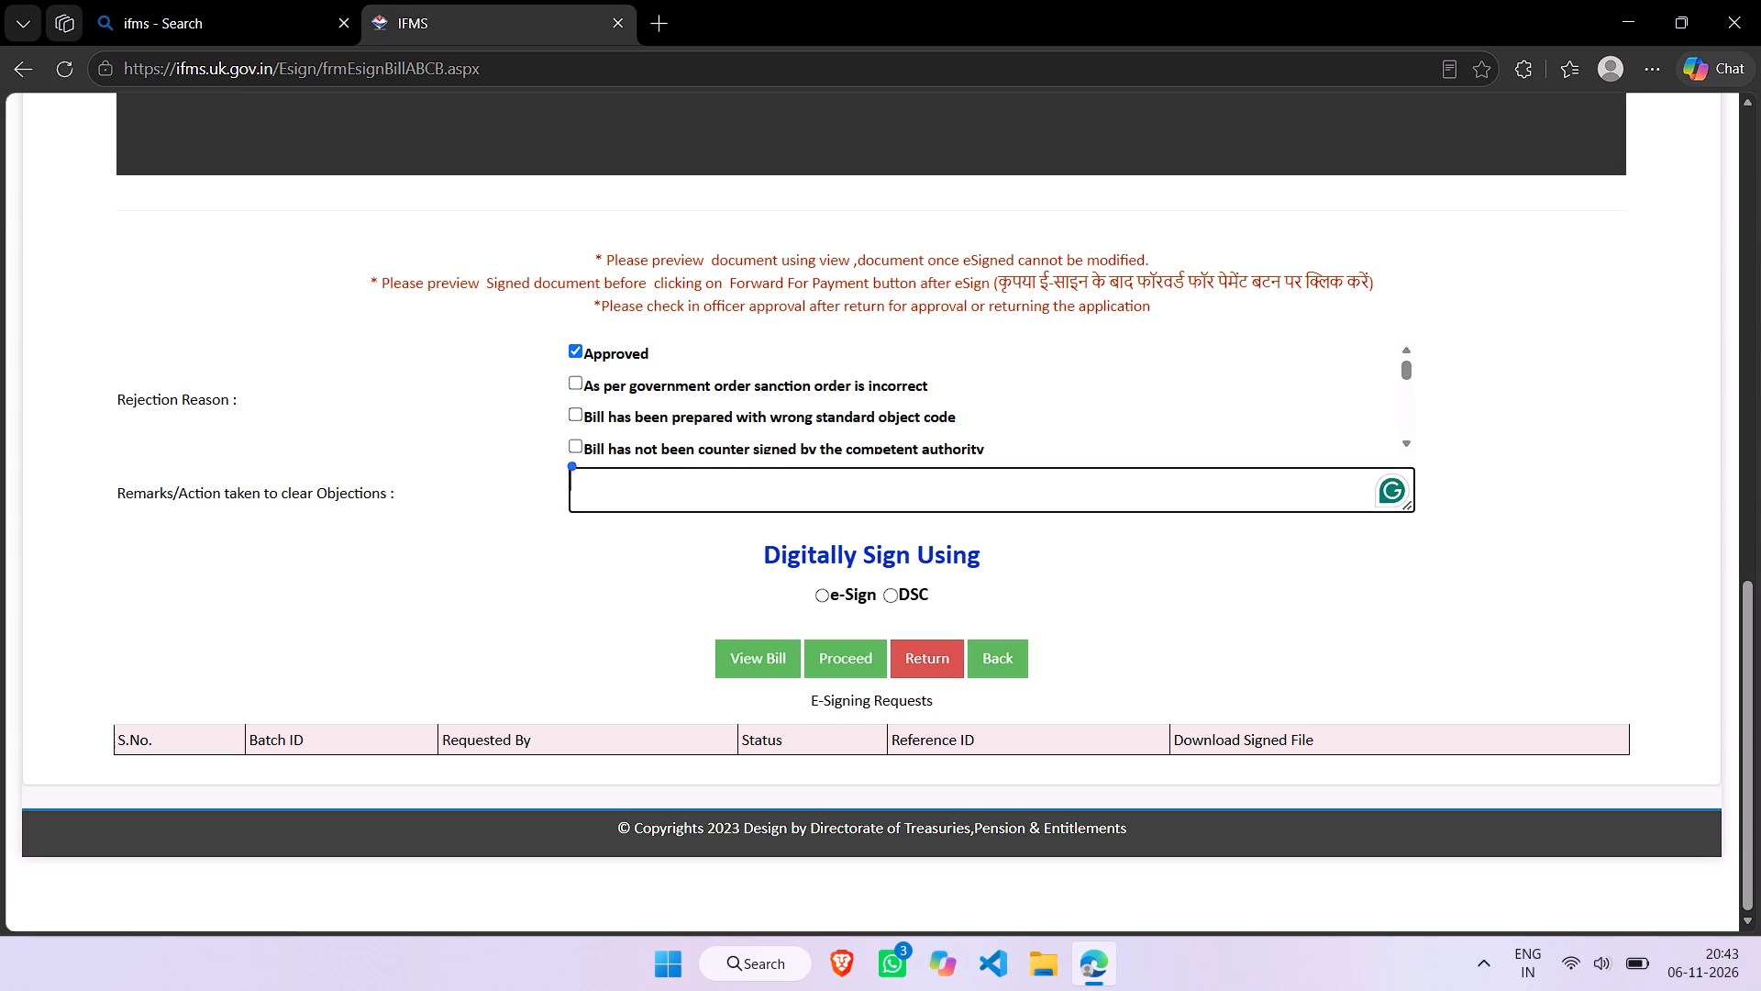
key("o")
key("k")
scroll(649, 483, "right", 1)
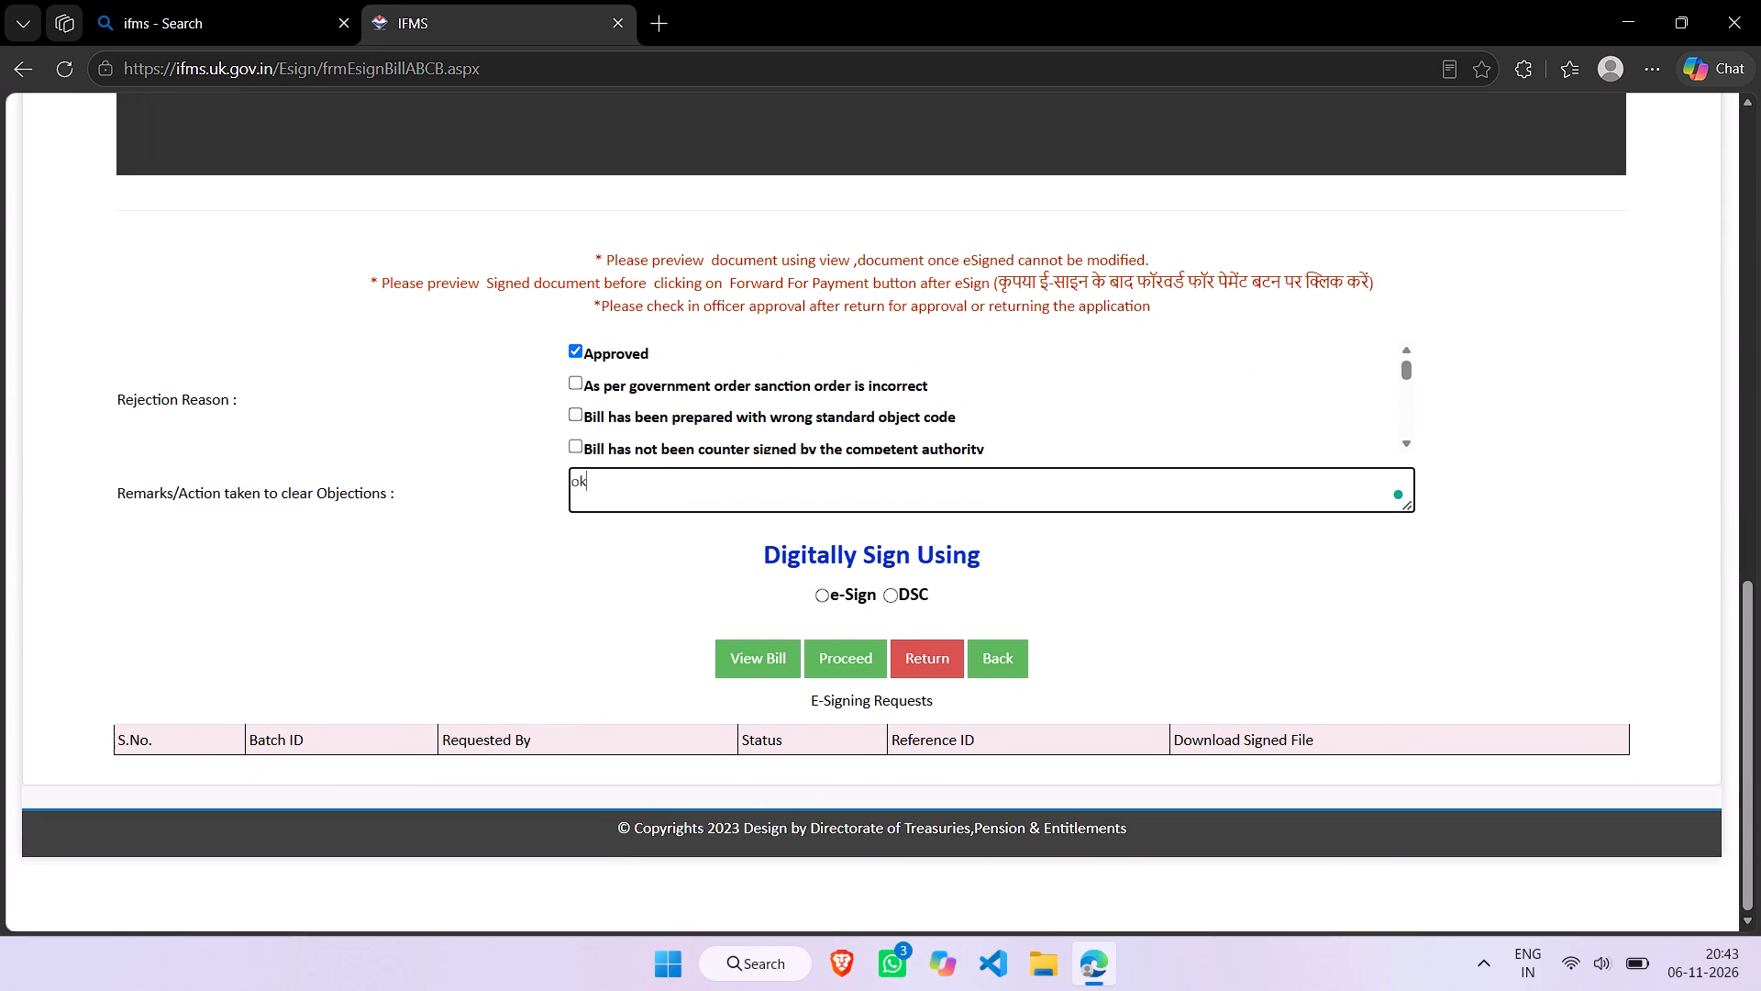
left_click(821, 597)
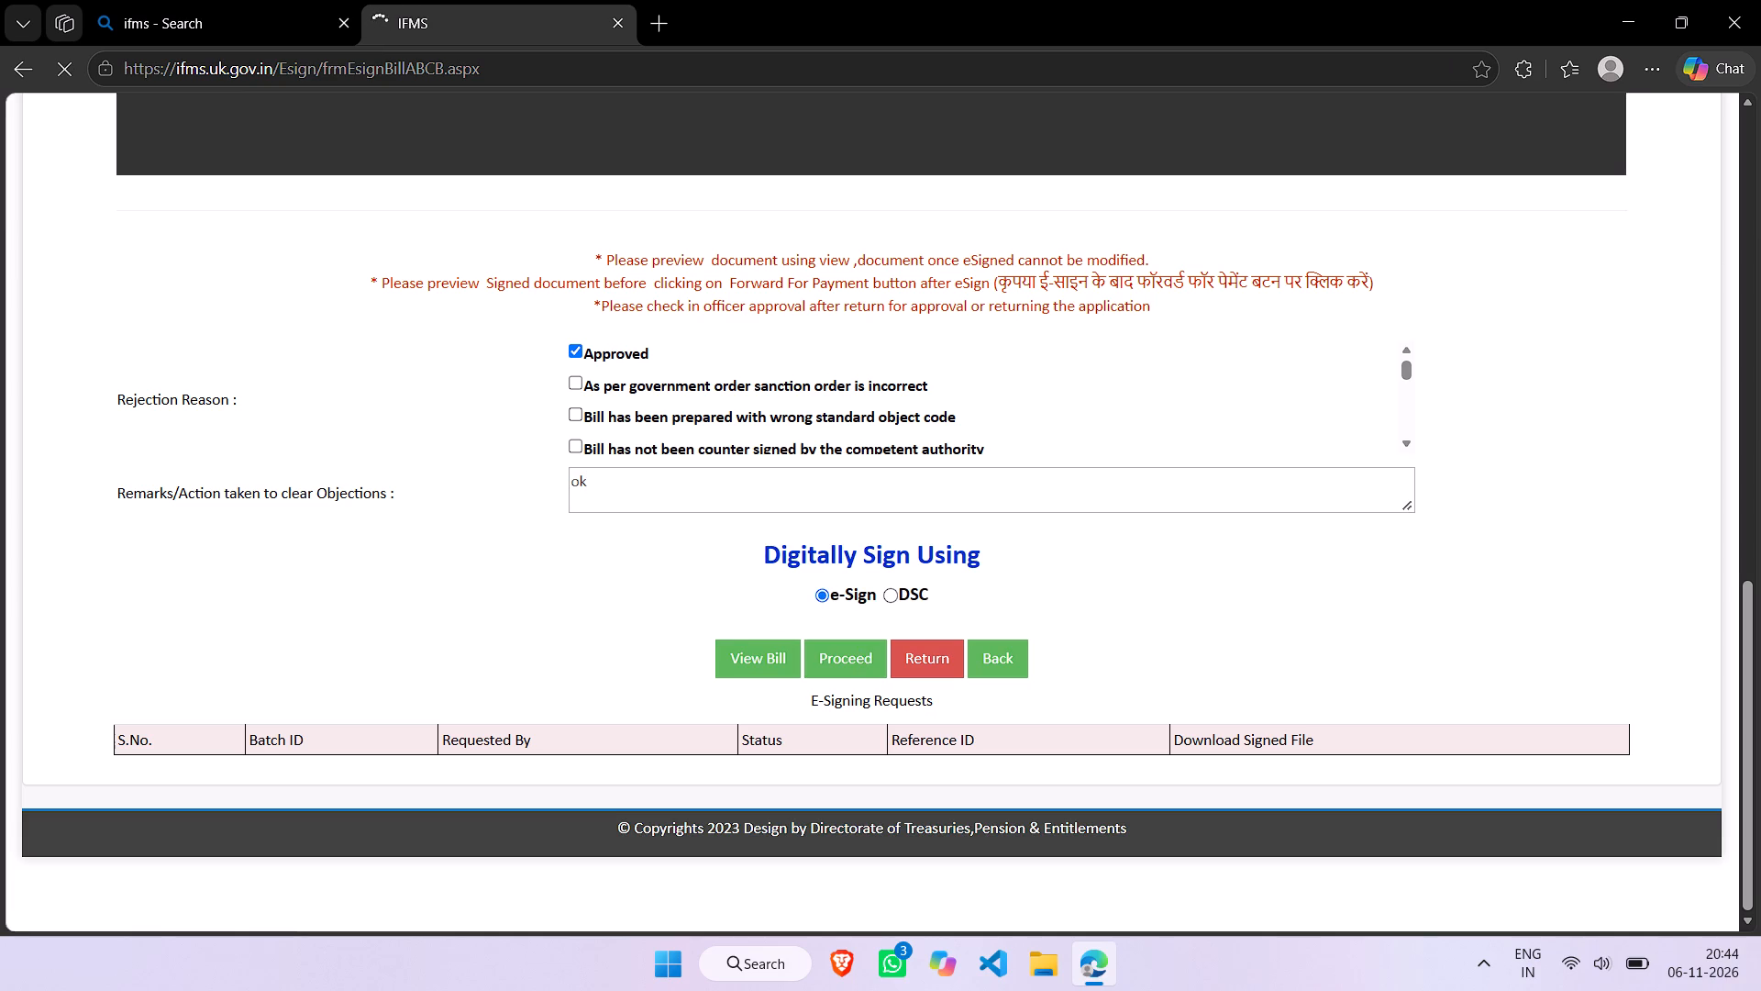
left_click(843, 673)
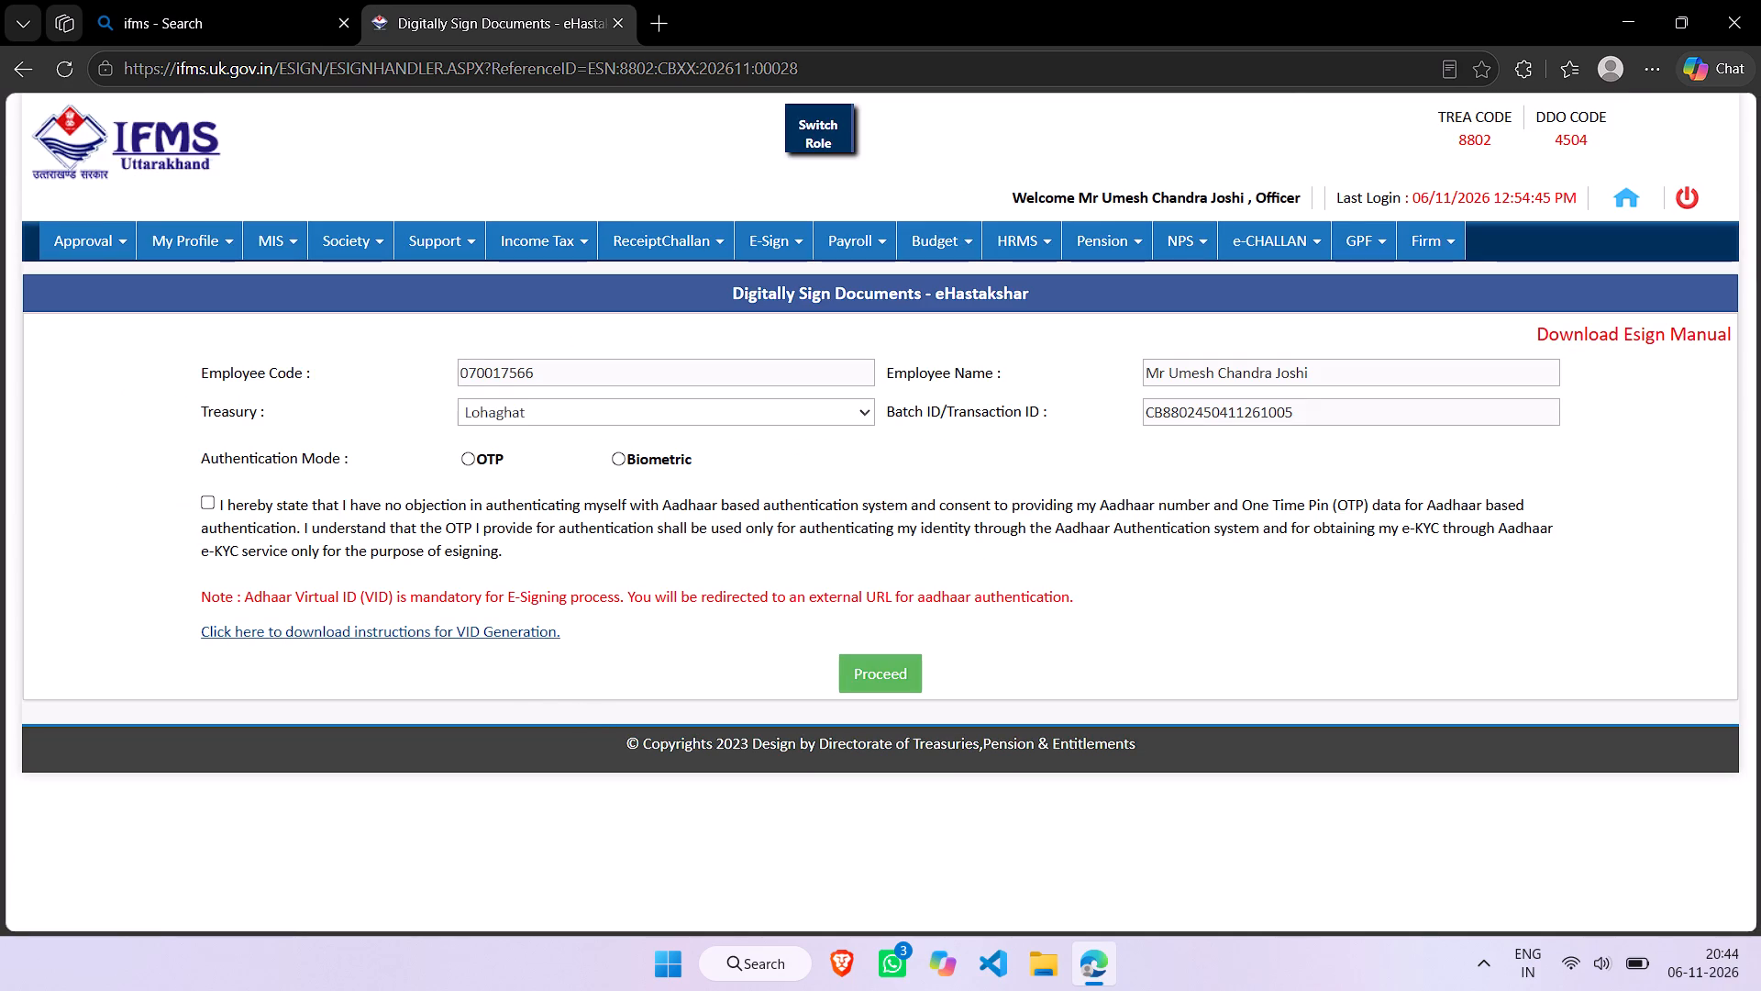
left_click(463, 460)
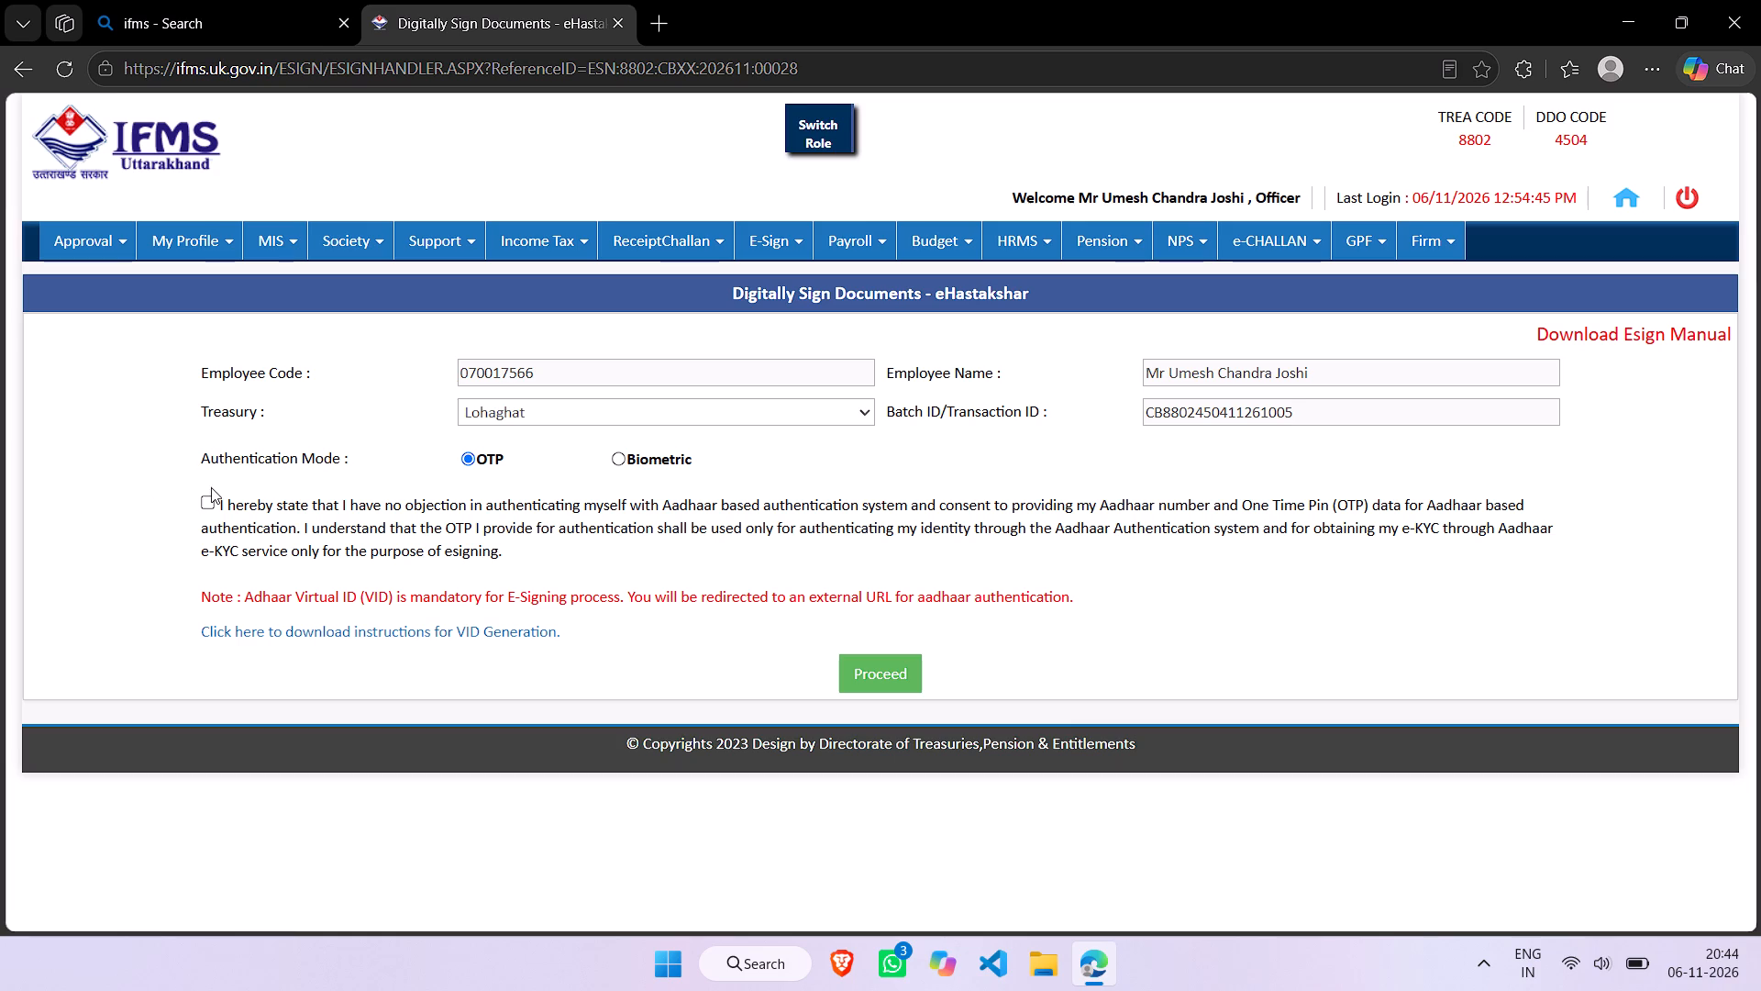
left_click(209, 501)
left_click(908, 686)
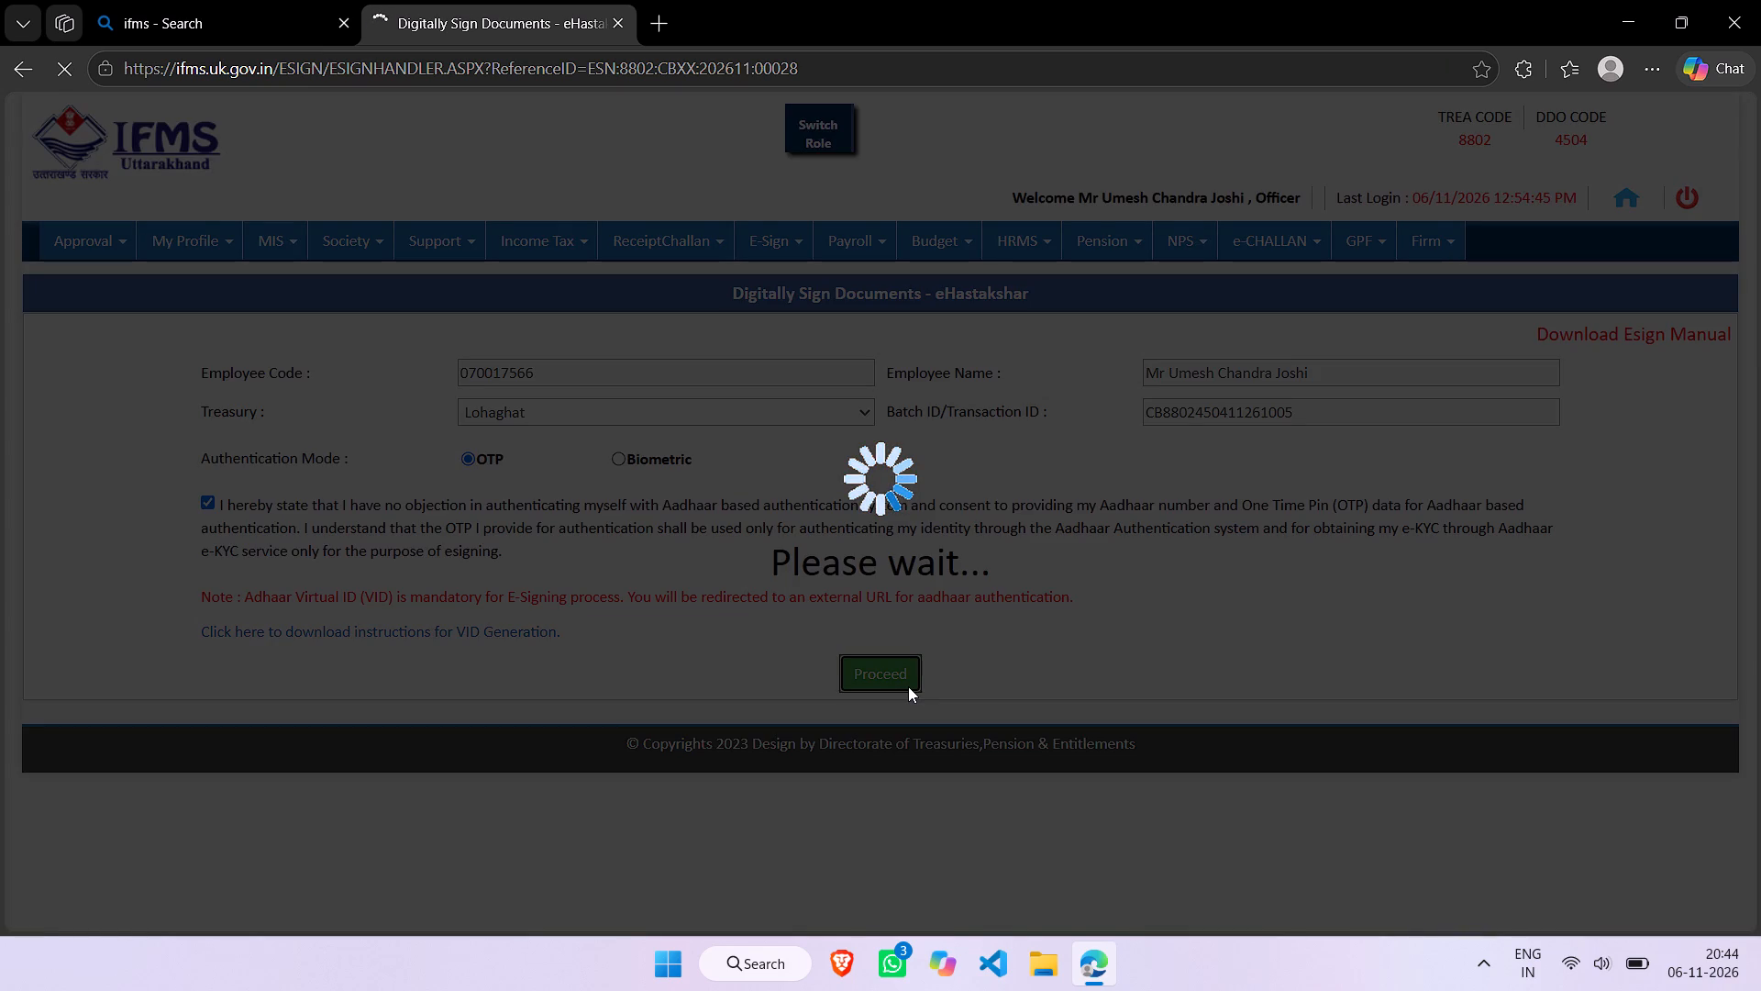